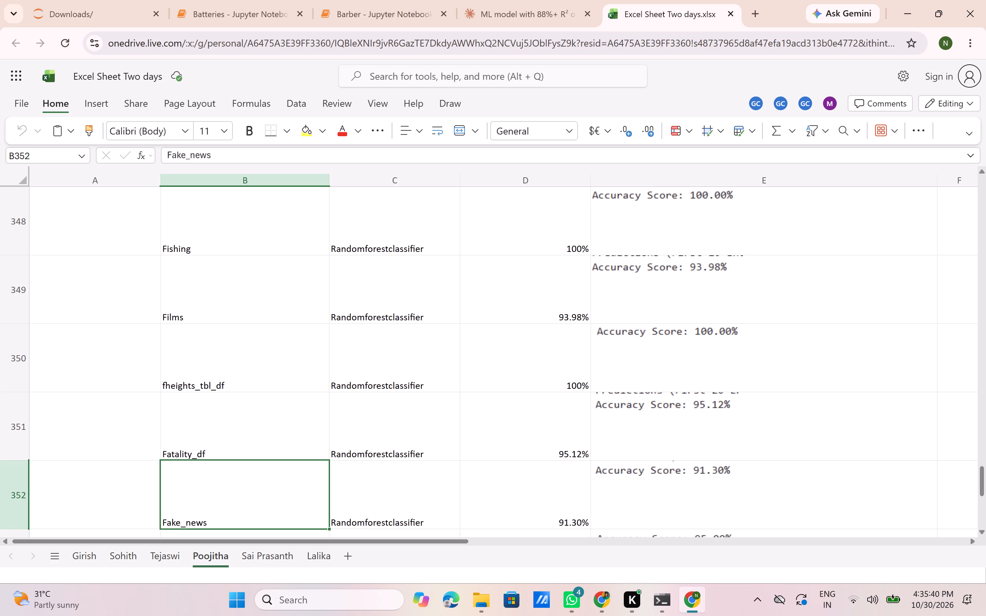
Review the 30-10-2026 dataset rows in the Tejaswi sheet, checking which have model and accuracy entries.
{"action": "left_click", "coordinate": [263, 559]}
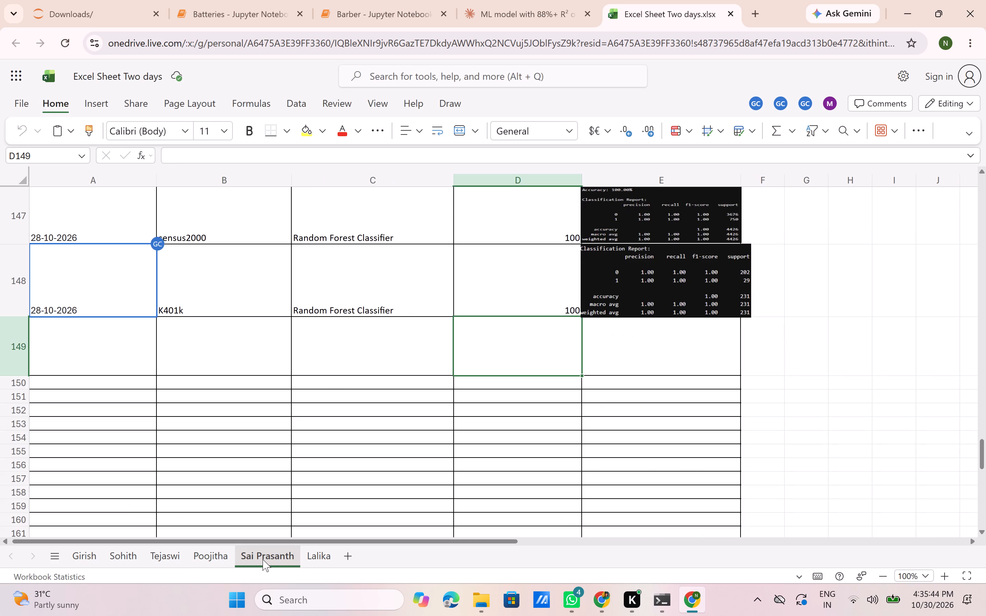
{"action": "left_click", "coordinate": [174, 559]}
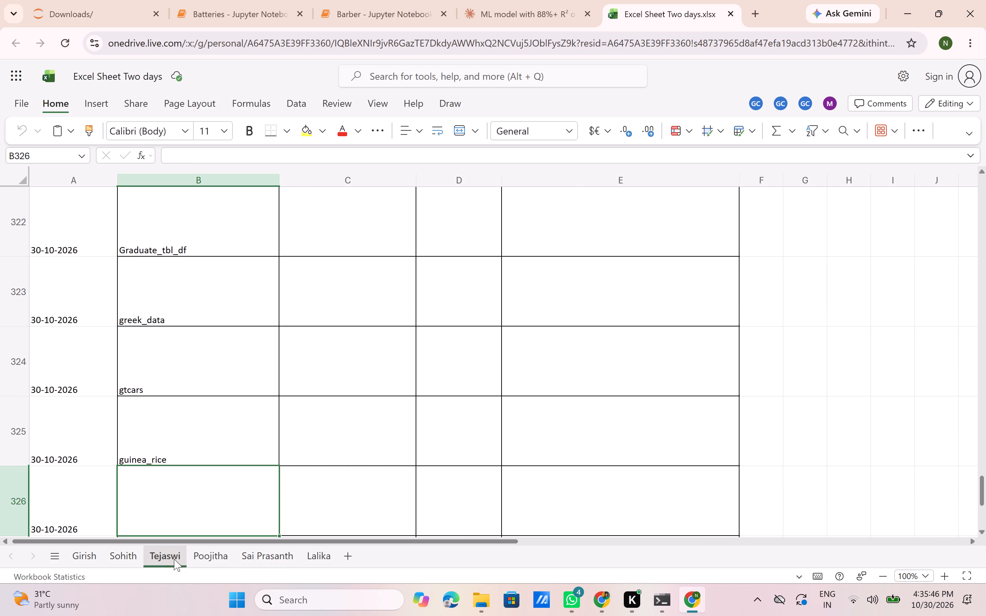
{"action": "scroll", "coordinate": [437, 359], "scroll_direction": "up", "scroll_amount": 3}
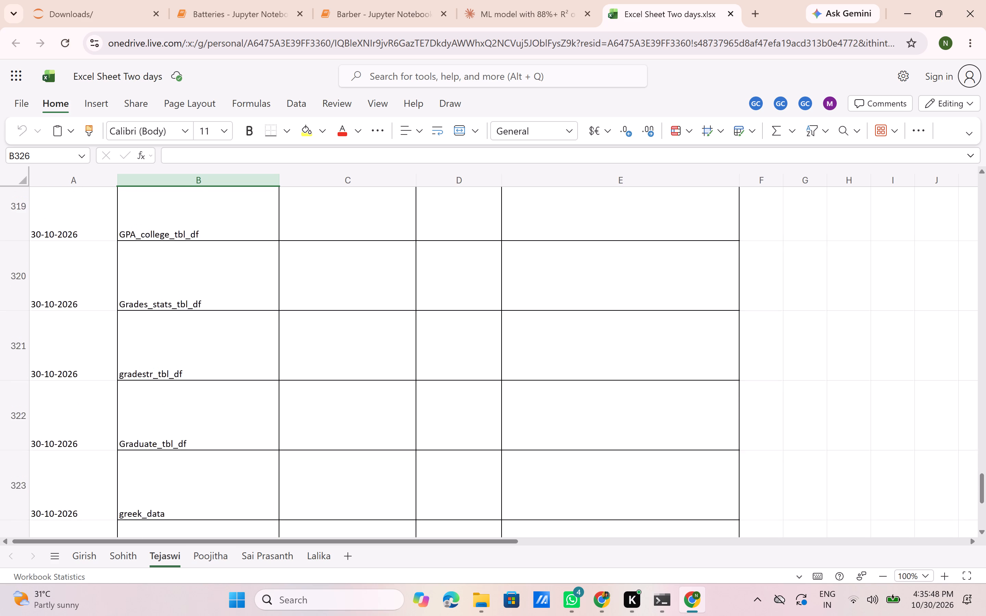
{"action": "scroll", "coordinate": [437, 359], "scroll_direction": "up", "scroll_amount": 3}
{"action": "scroll", "coordinate": [437, 359], "scroll_direction": "down", "scroll_amount": 5}
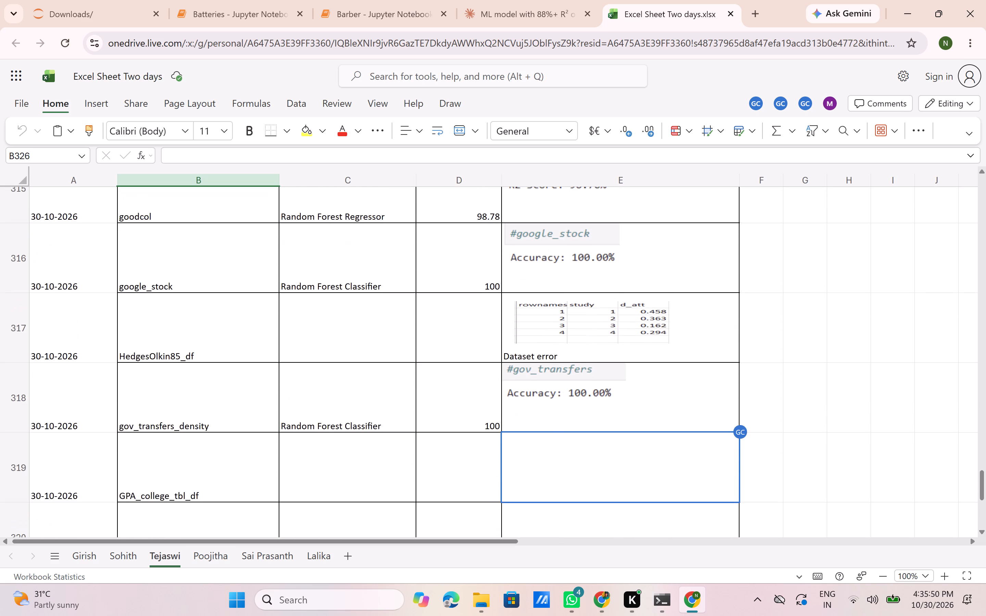
{"action": "scroll", "coordinate": [437, 359], "scroll_direction": "down", "scroll_amount": 1}
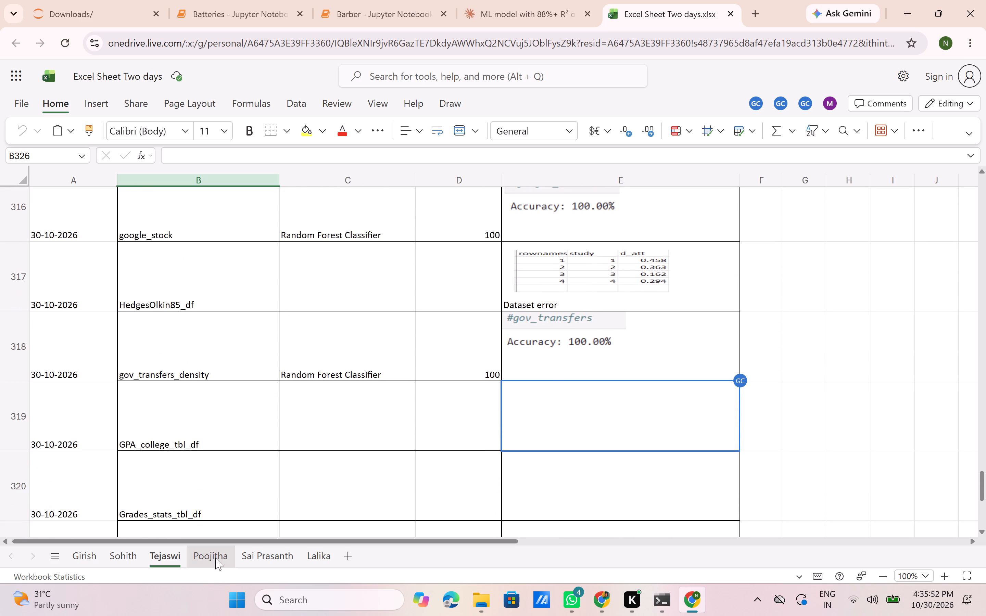
{"action": "left_click", "coordinate": [215, 558]}
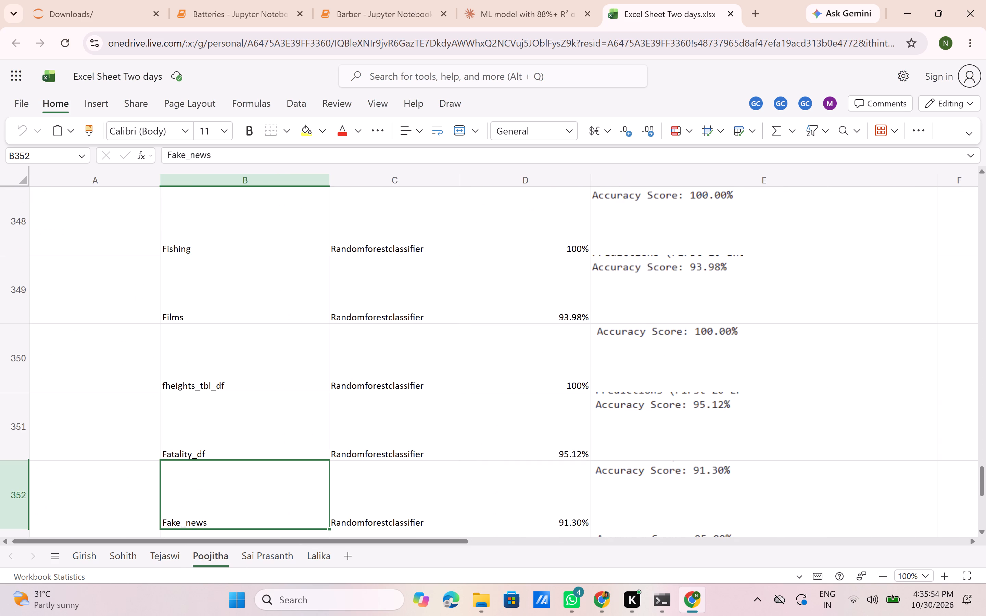
{"action": "scroll", "coordinate": [445, 395], "scroll_direction": "down", "scroll_amount": 3}
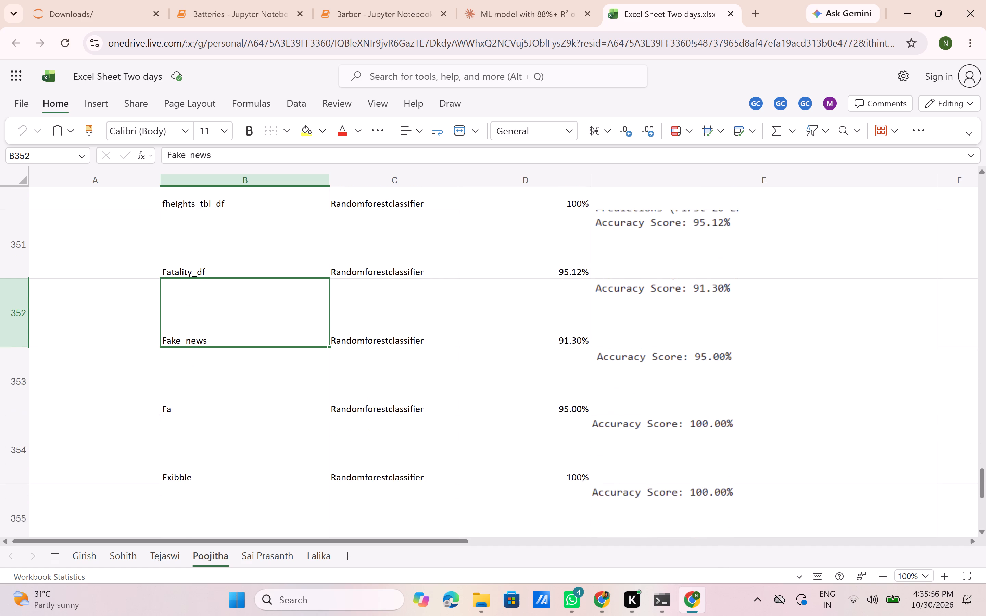
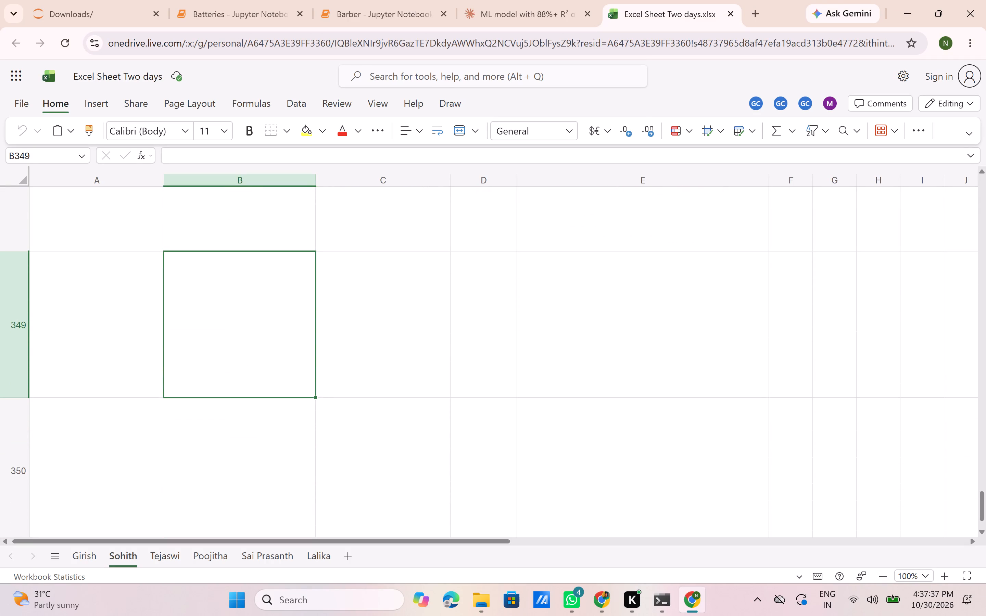
Switch to the Downloads folder in File Explorer and copy the file name band_instruments.
{"action": "scroll", "coordinate": [289, 325], "scroll_direction": "right", "scroll_amount": 1}
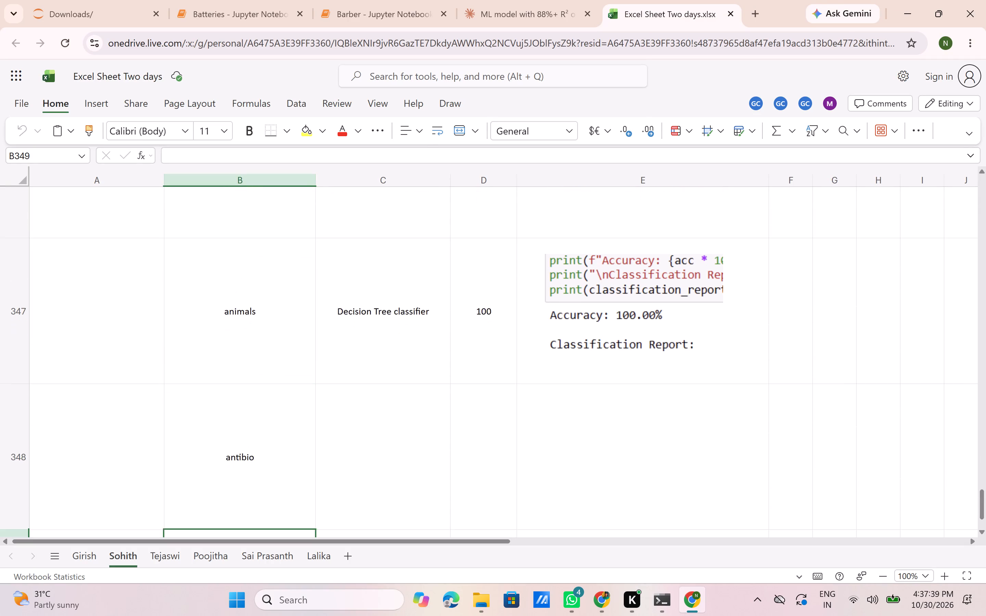
{"action": "scroll", "coordinate": [289, 325], "scroll_direction": "right", "scroll_amount": 1}
{"action": "scroll", "coordinate": [289, 325], "scroll_direction": "down", "scroll_amount": 1}
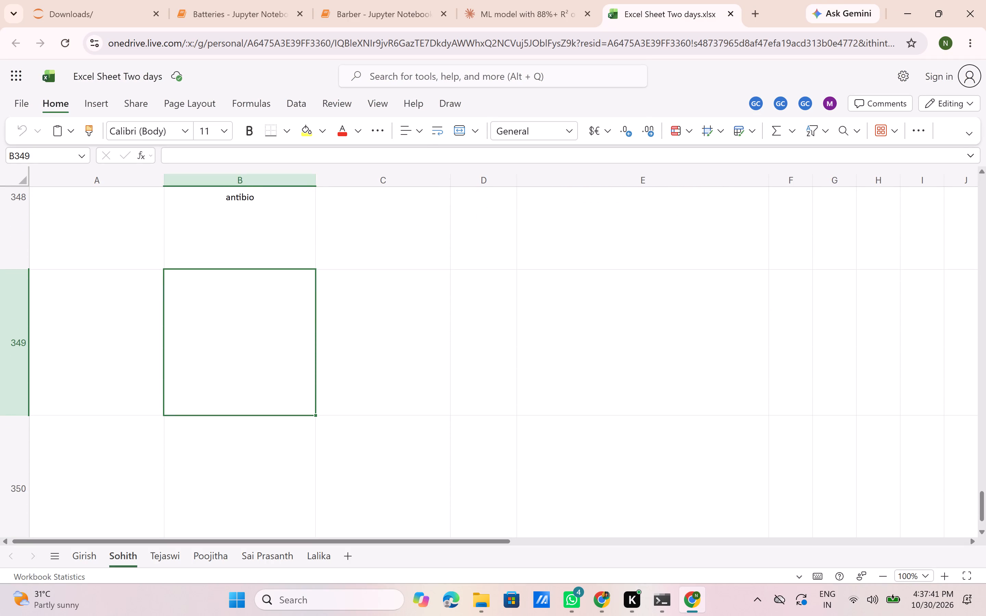
{"action": "key", "text": "alt+Tab"}
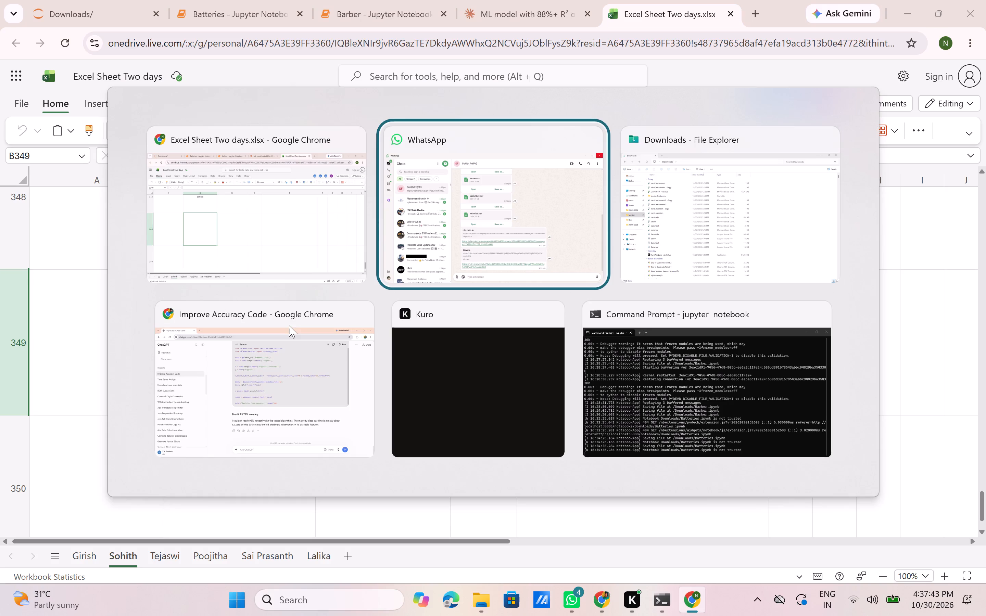
{"action": "key", "text": "alt+Tab"}
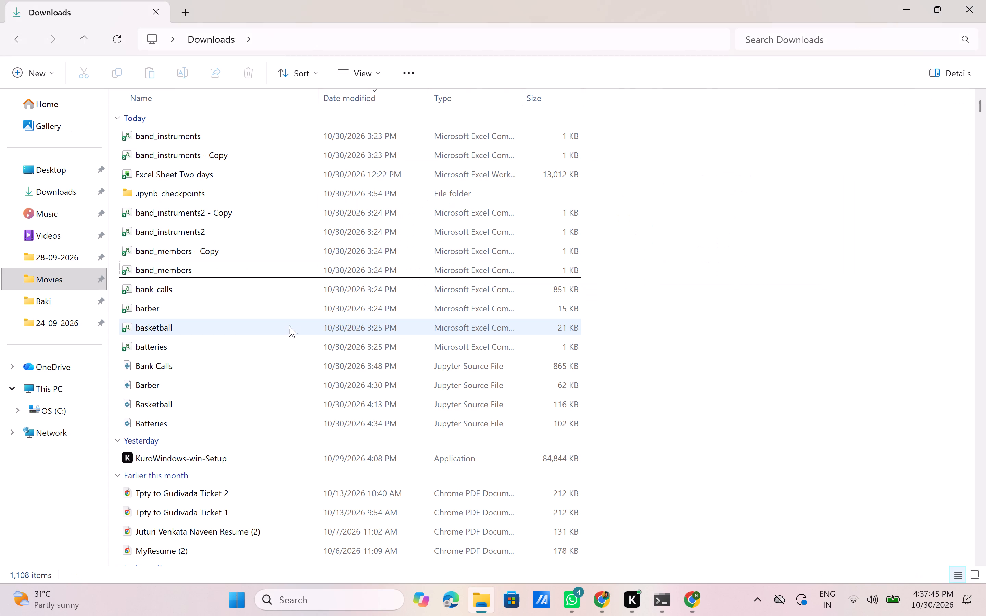
{"action": "scroll", "coordinate": [252, 255], "scroll_direction": "up", "scroll_amount": 7}
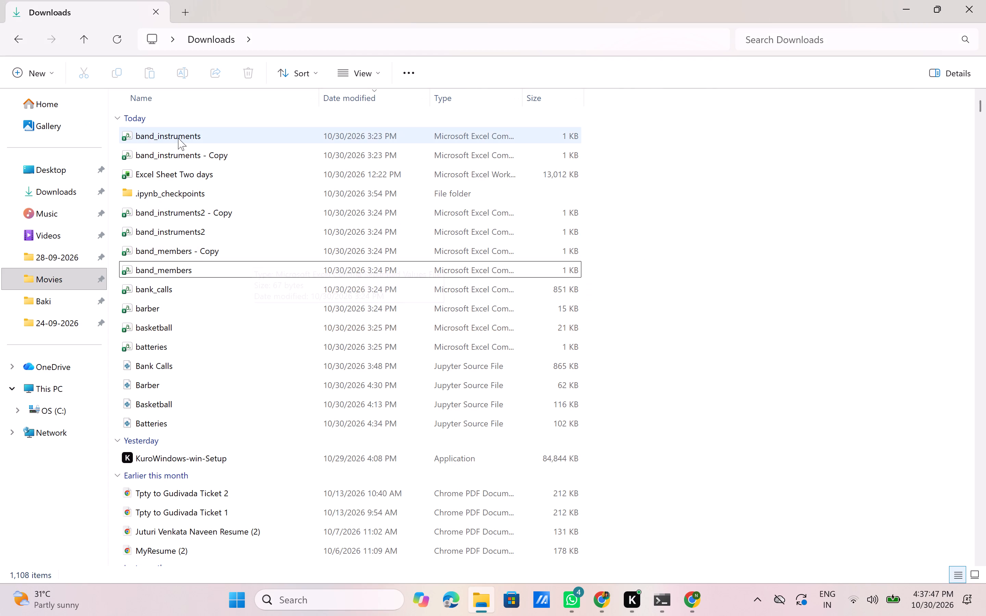
{"action": "left_click", "coordinate": [178, 138]}
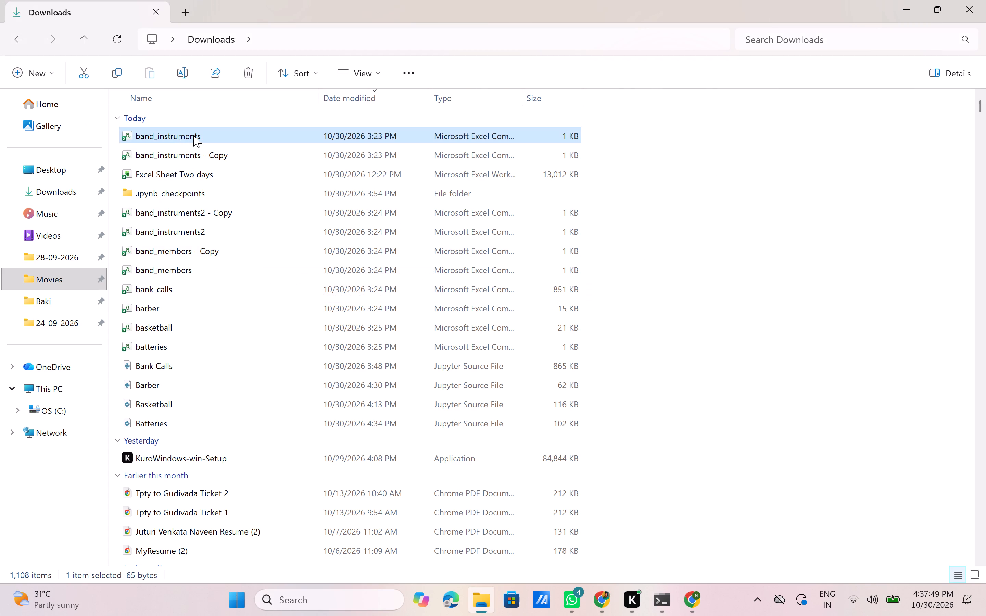
{"action": "left_click", "coordinate": [193, 135]}
{"action": "key", "text": "ctrl+c"}
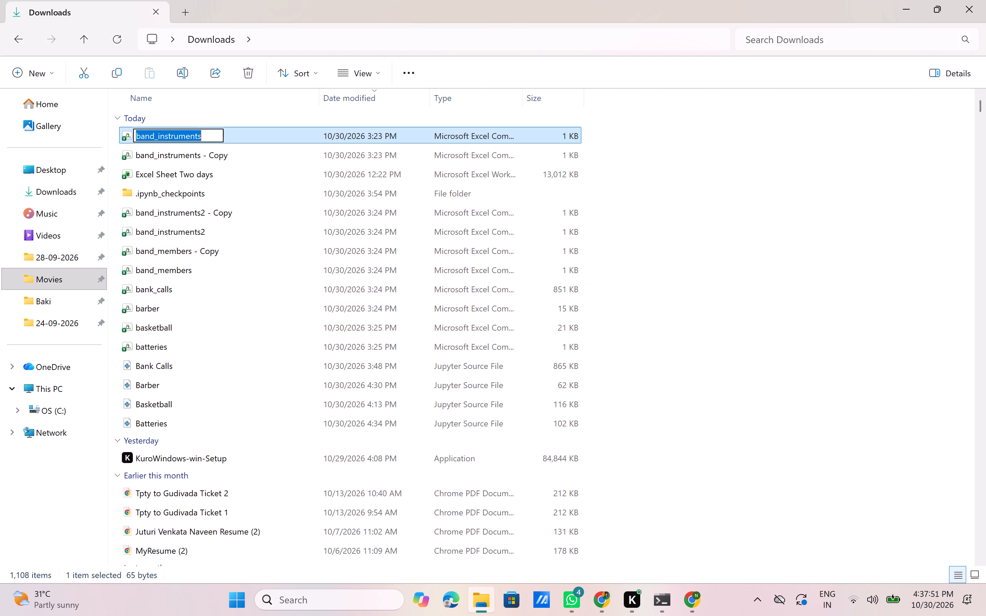
{"action": "left_click", "coordinate": [711, 340]}
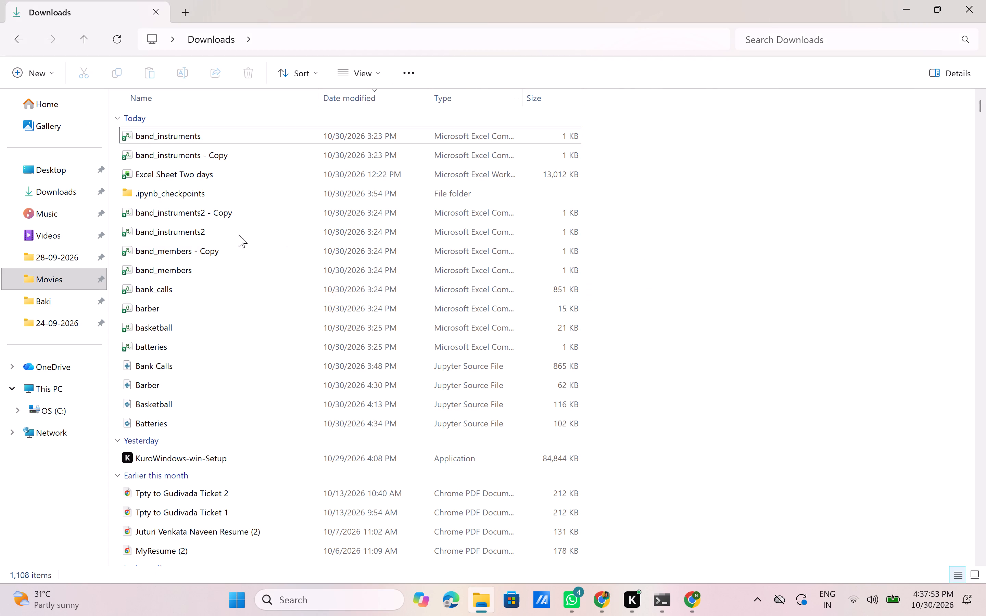
Copy the file names band_instruments2 and band_members one after another from the Downloads folder.
{"action": "left_click", "coordinate": [231, 237]}
{"action": "left_click", "coordinate": [195, 230]}
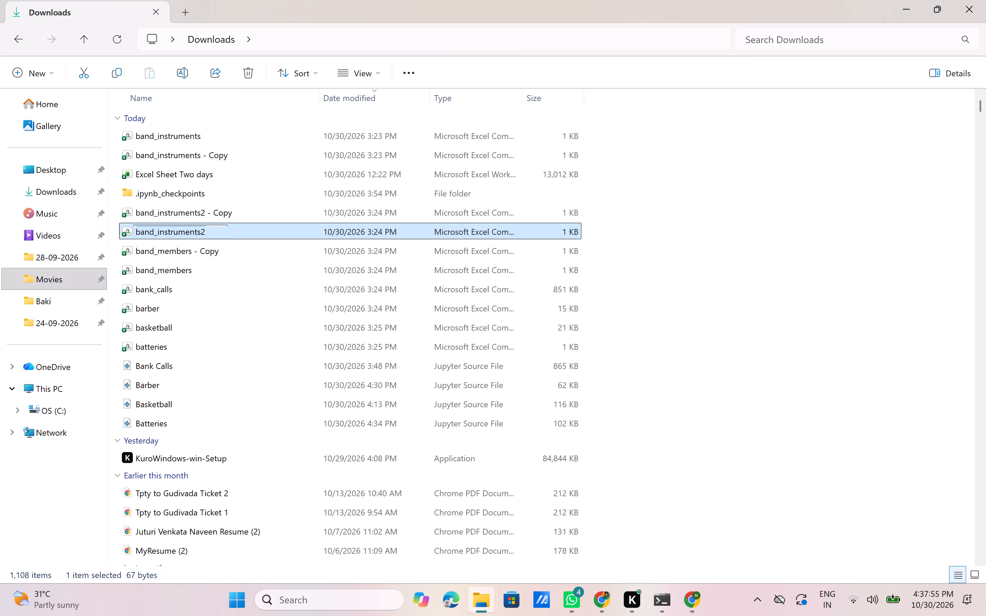
{"action": "key", "text": "ctrl+c"}
{"action": "left_click_drag", "start_coordinate": [738, 332], "coordinate": [234, 245]}
{"action": "left_click", "coordinate": [158, 275]}
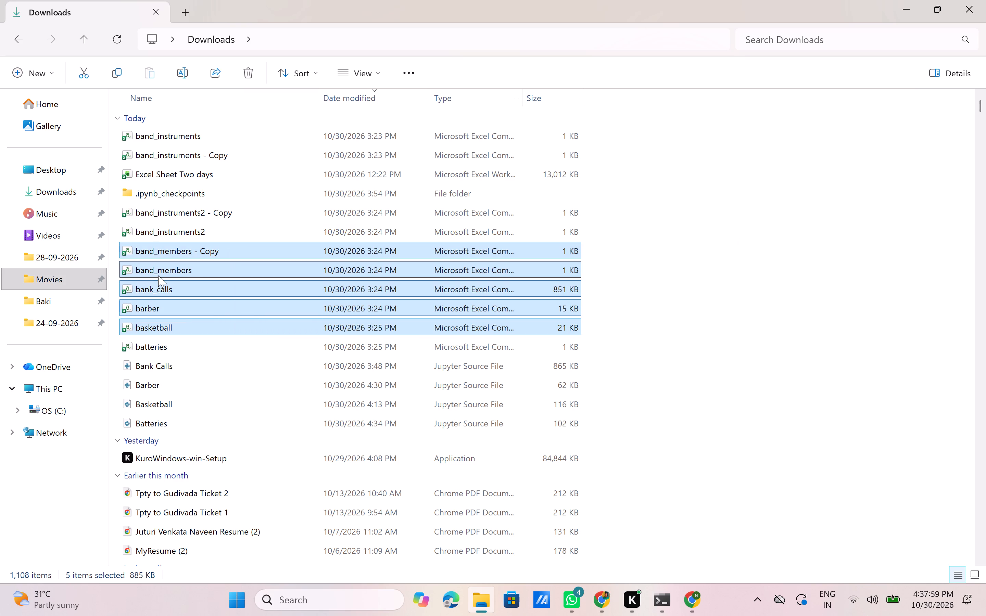
{"action": "left_click", "coordinate": [194, 273]}
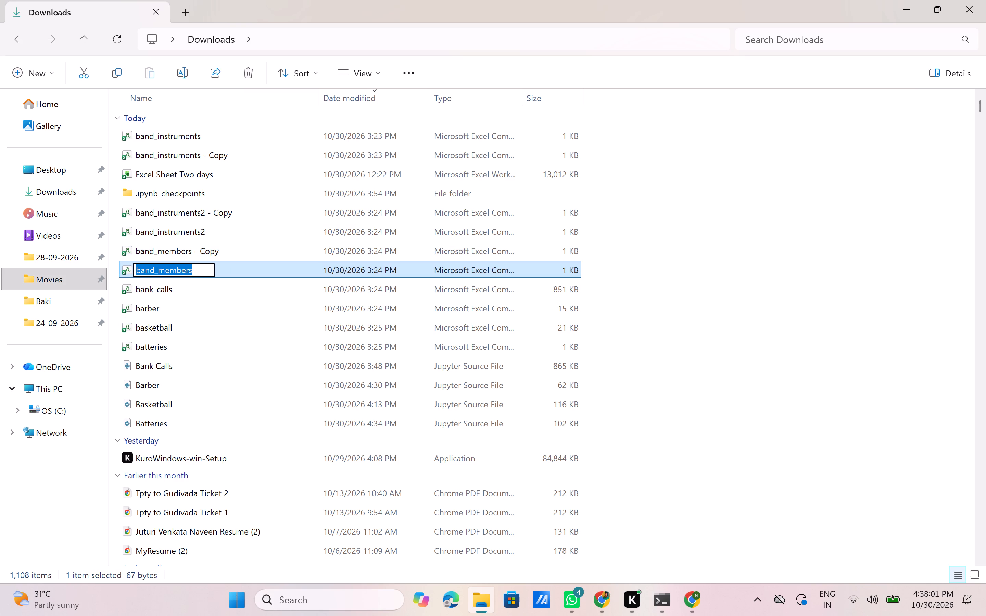
{"action": "key", "text": "ctrl+c"}
{"action": "left_click", "coordinate": [673, 382]}
Switch back to the workbook in Chrome and paste the copied name band_instruments into cells B349 and B350 of the Sohith sheet.
{"action": "key", "text": "alt+Tab"}
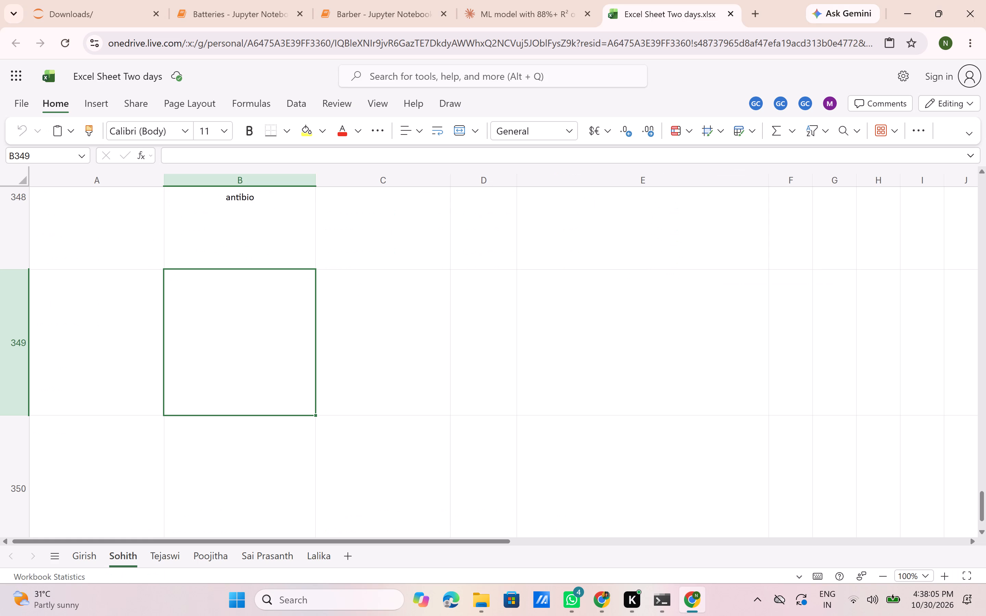
{"action": "scroll", "coordinate": [508, 350], "scroll_direction": "up", "scroll_amount": 1}
{"action": "key", "text": "super+v"}
{"action": "key", "text": "Down"}
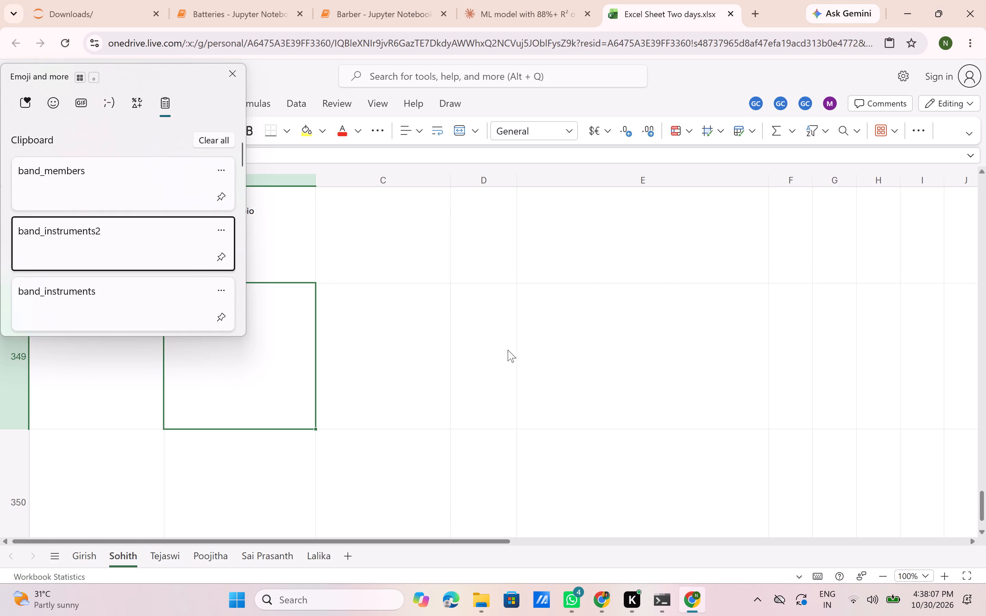
{"action": "key", "text": "Down"}
{"action": "key", "text": "Return"}
{"action": "key", "text": "ctrl+v"}
{"action": "key", "text": "Down"}
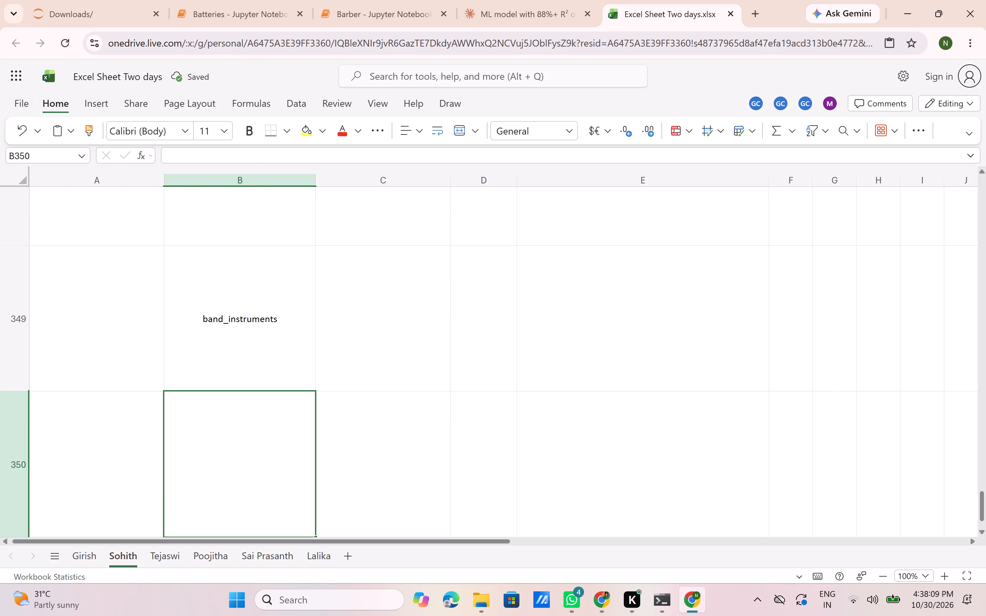
{"action": "key", "text": "super+v"}
{"action": "key", "text": "Down"}
{"action": "key", "text": "Down"}
{"action": "key", "text": "Return"}
{"action": "key", "text": "ctrl+v"}
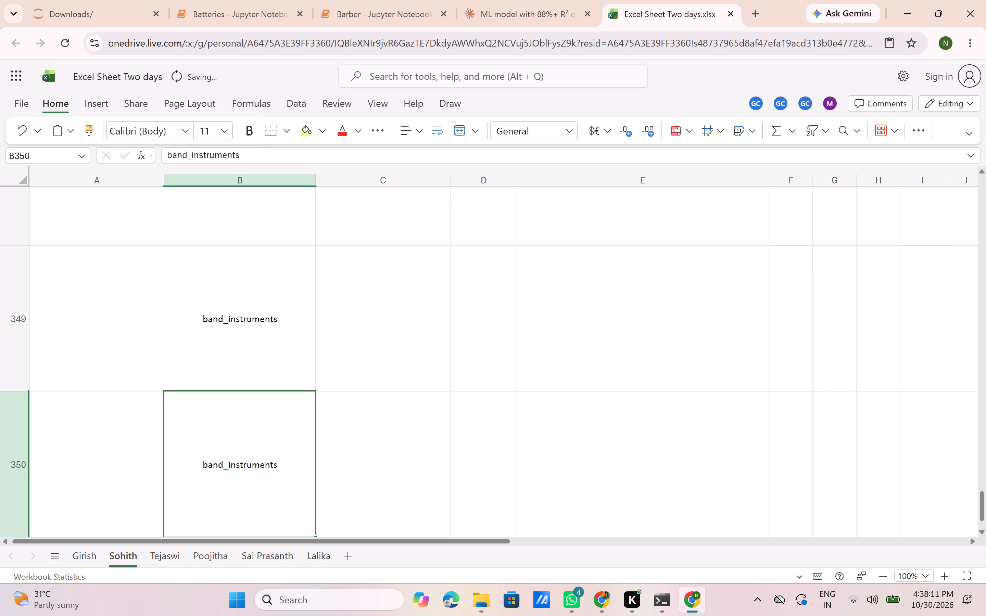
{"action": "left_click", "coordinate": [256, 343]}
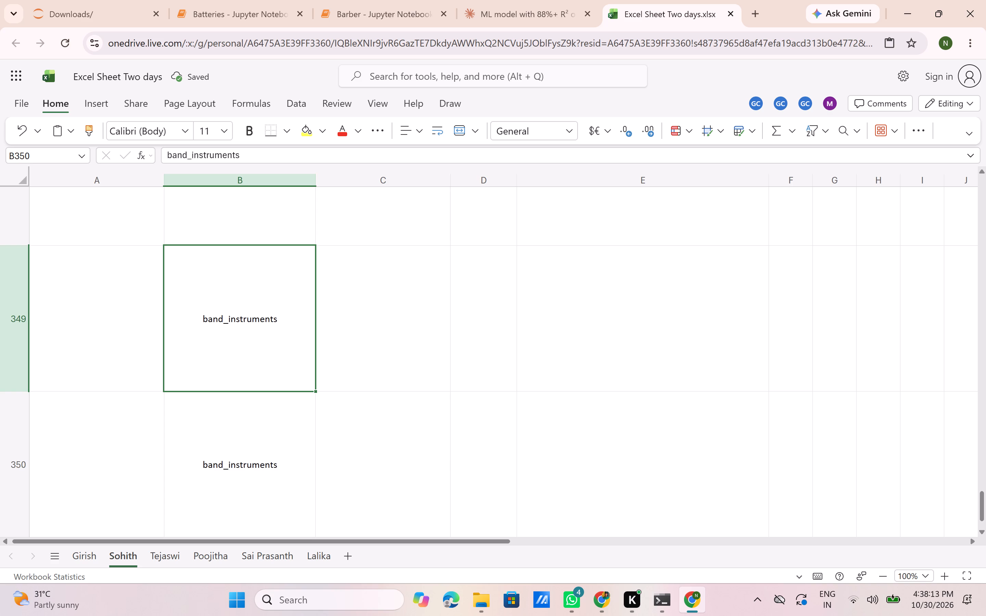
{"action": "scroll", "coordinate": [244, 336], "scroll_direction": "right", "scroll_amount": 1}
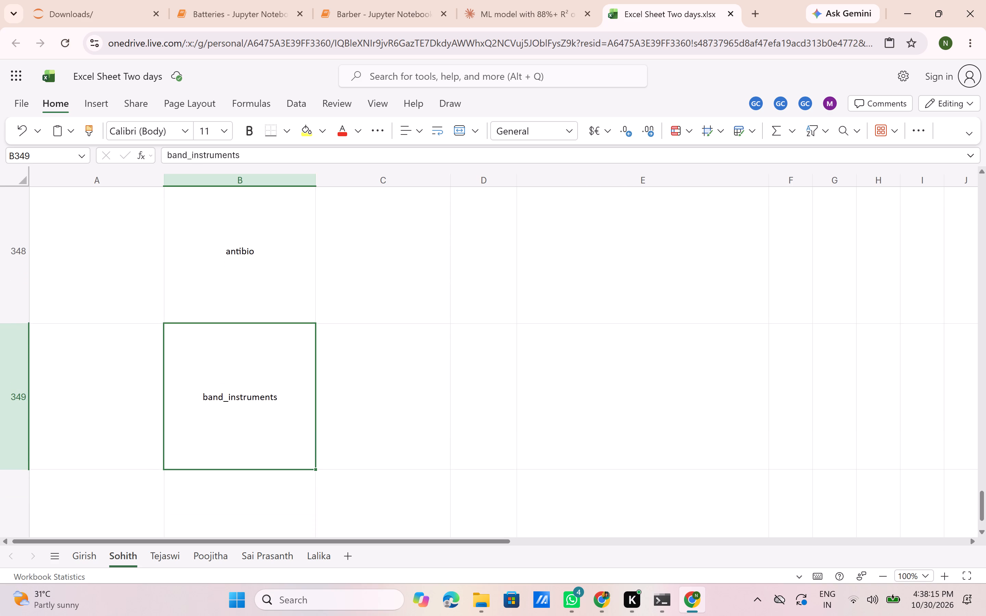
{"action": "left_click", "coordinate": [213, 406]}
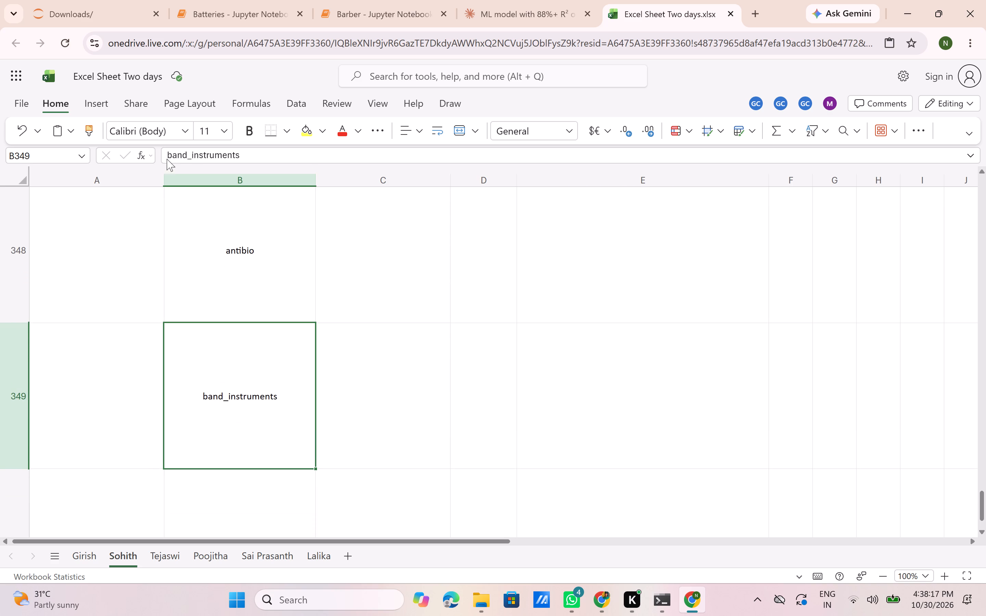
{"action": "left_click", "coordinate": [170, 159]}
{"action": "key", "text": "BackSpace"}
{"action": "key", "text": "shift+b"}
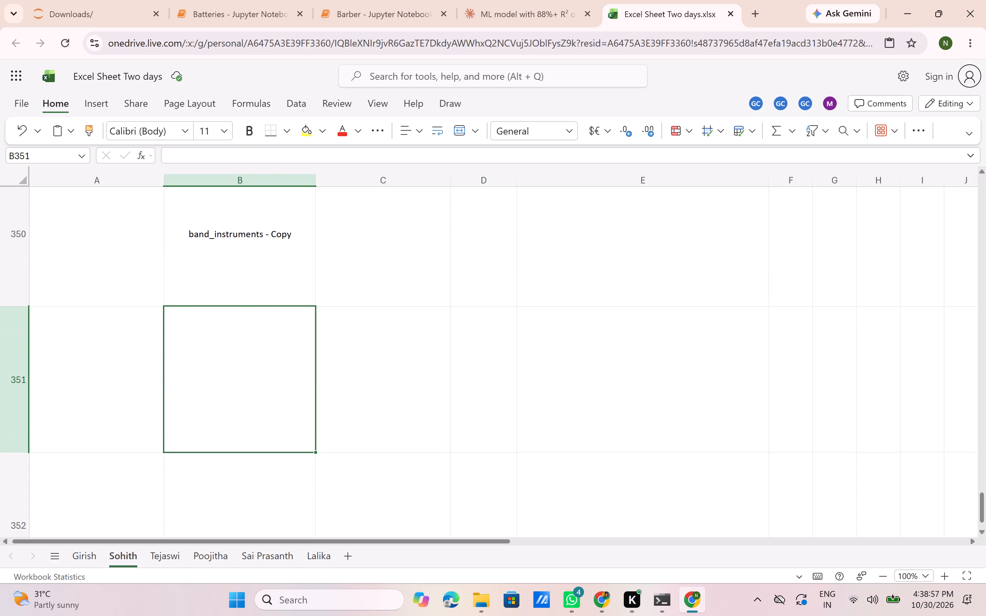
{"action": "key", "text": "super+v"}
{"action": "key", "text": "Down"}
{"action": "key", "text": "Return"}
{"action": "key", "text": "ctrl+v"}
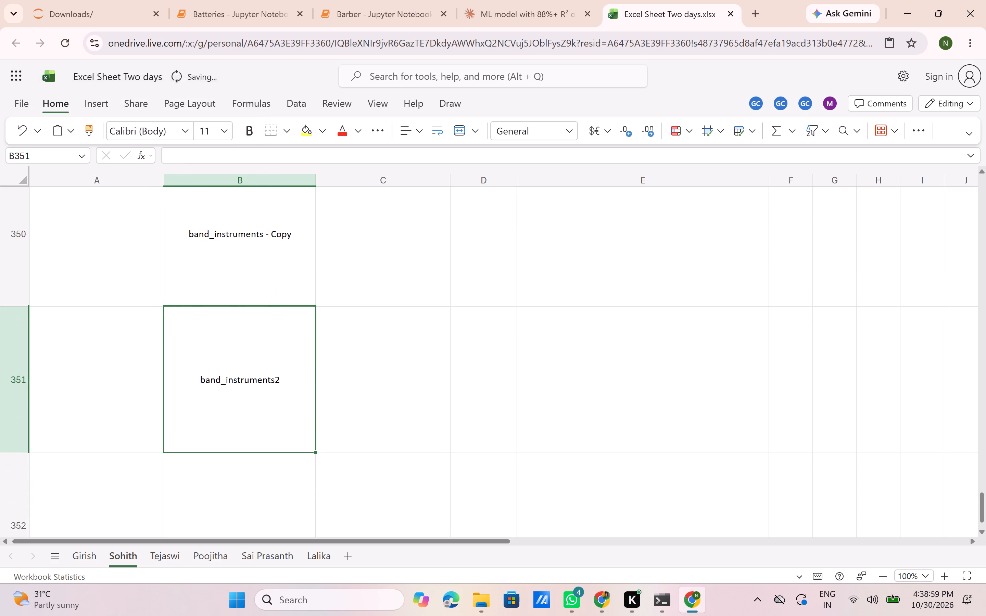
{"action": "key", "text": "Return"}
Fill cell B352 with the copied name band_instruments2 and extend it to read "band_instruments2 - Copy".
{"action": "key", "text": "super+v"}
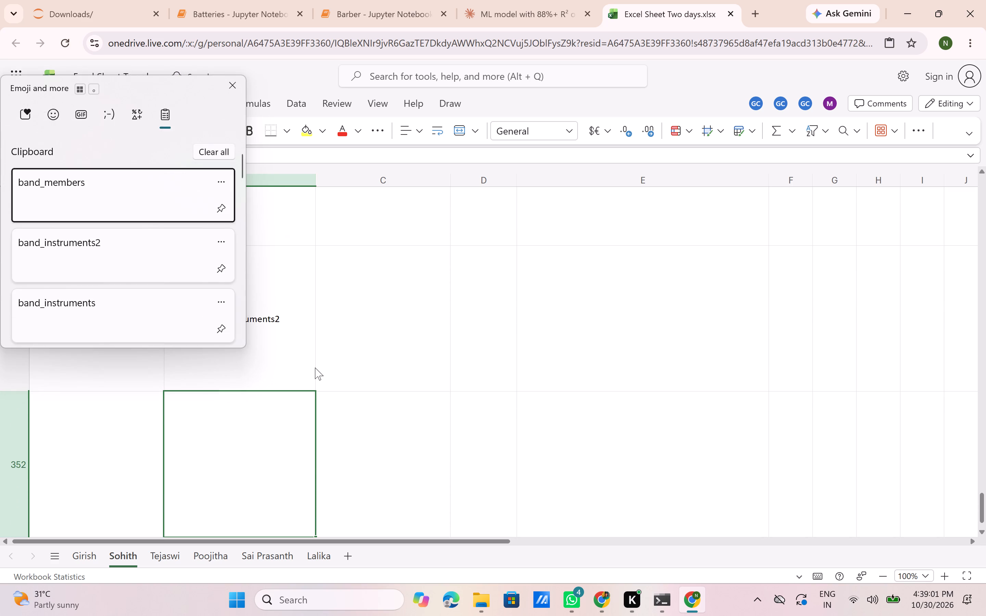
{"action": "key", "text": "Down"}
{"action": "key", "text": "Return"}
{"action": "key", "text": "ctrl+v"}
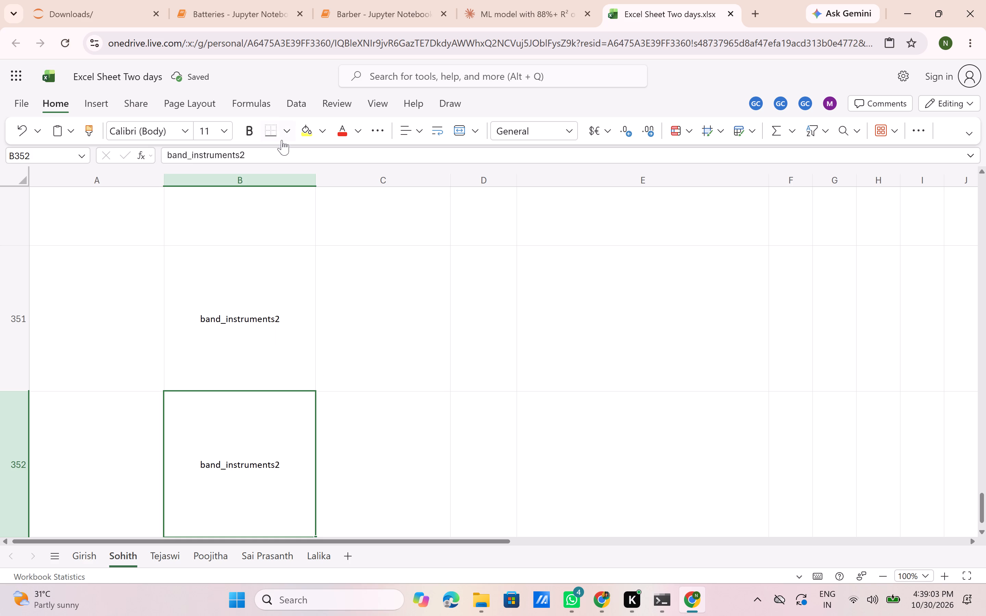
{"action": "left_click", "coordinate": [299, 157]}
{"action": "key", "text": "space"}
{"action": "type", "text": "- Copy"}
{"action": "key", "text": "Return"}
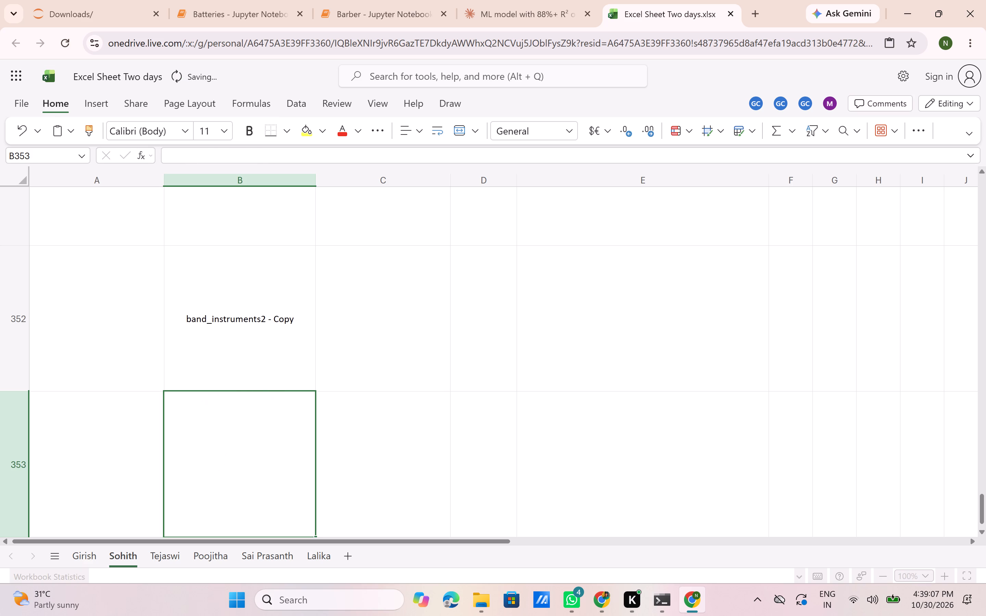
Enter the copied dataset name band_members in cell B353.
{"action": "key", "text": "super+v"}
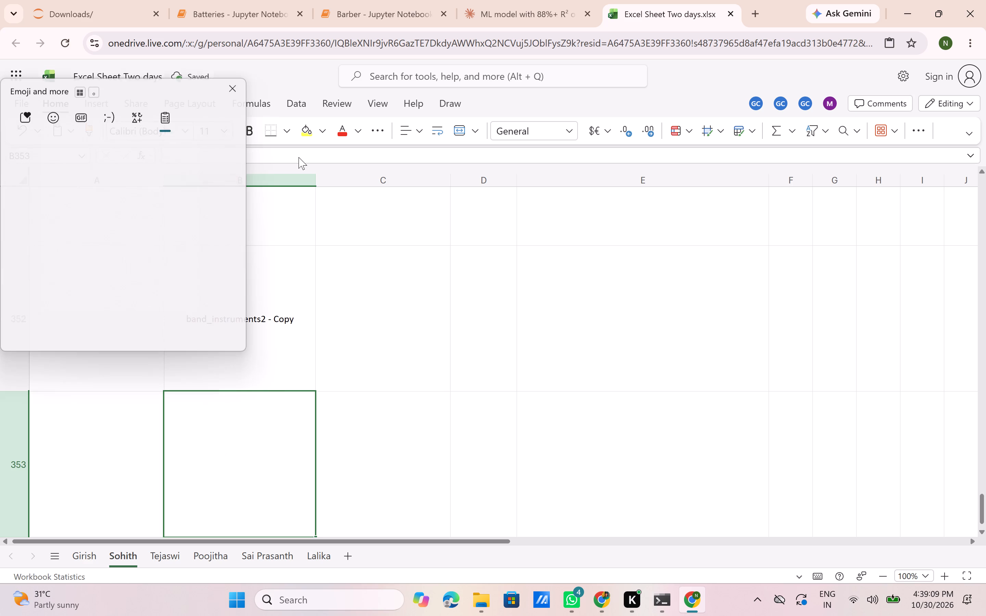
{"action": "key", "text": "Return"}
{"action": "key", "text": "ctrl+v"}
{"action": "key", "text": "Return"}
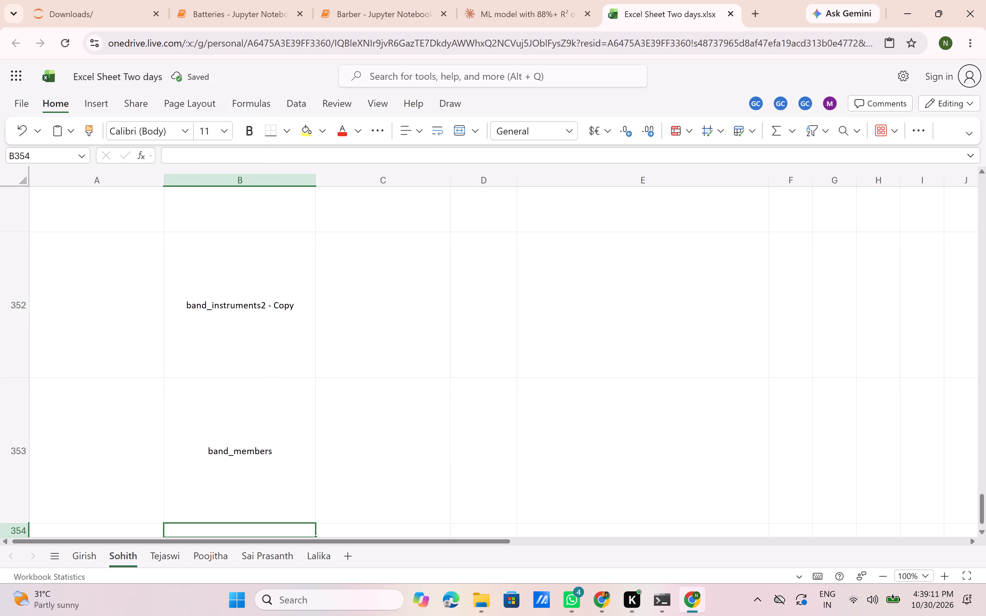
Fill cell B354 with the copied name band_members and extend it to read "band_members - Copy".
{"action": "key", "text": "super+v"}
{"action": "key", "text": "Return"}
{"action": "key", "text": "ctrl+v"}
{"action": "scroll", "coordinate": [299, 157], "scroll_direction": "down", "scroll_amount": 1}
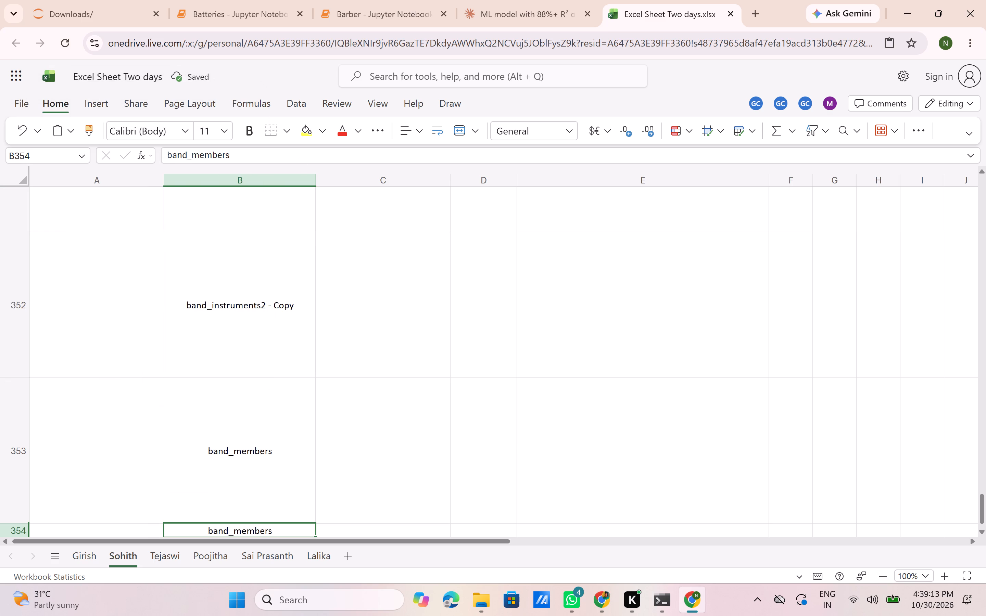
{"action": "scroll", "coordinate": [299, 157], "scroll_direction": "down", "scroll_amount": 1}
{"action": "left_click", "coordinate": [320, 161]}
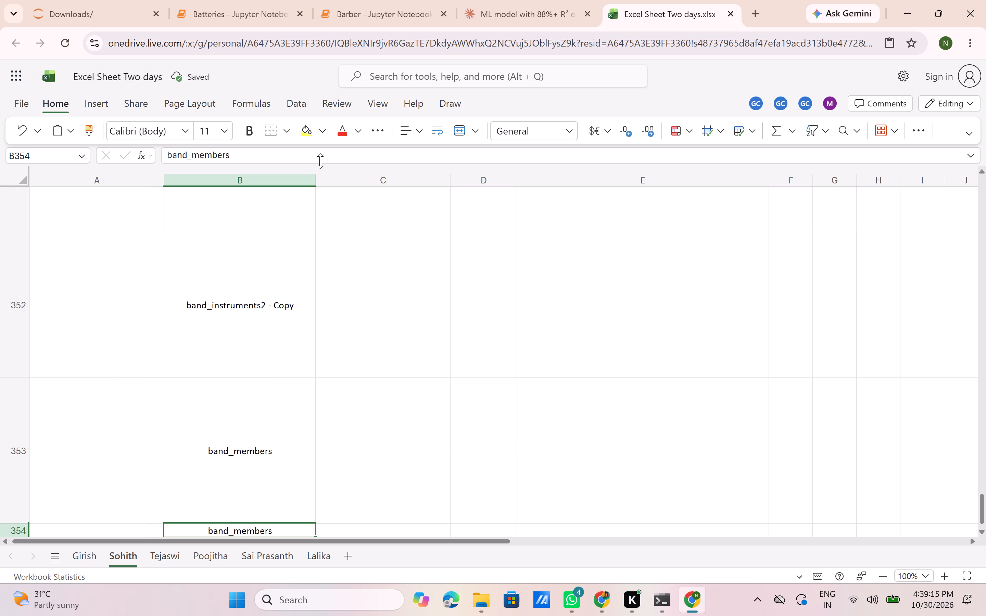
{"action": "left_click", "coordinate": [327, 157]}
{"action": "key", "text": "space"}
{"action": "type", "text": "- Copy"}
{"action": "key", "text": "Return"}
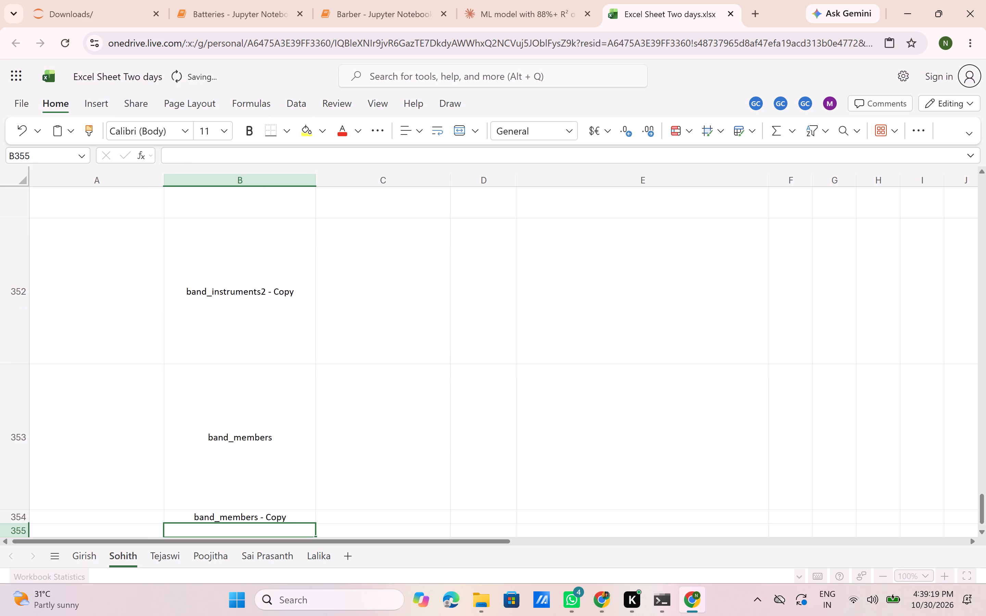
Examine how the earlier entries of the Sohith sheet, such as antiquities_act and august_senate_polls, are laid out compared with the new rows.
{"action": "scroll", "coordinate": [393, 197], "scroll_direction": "down", "scroll_amount": 5}
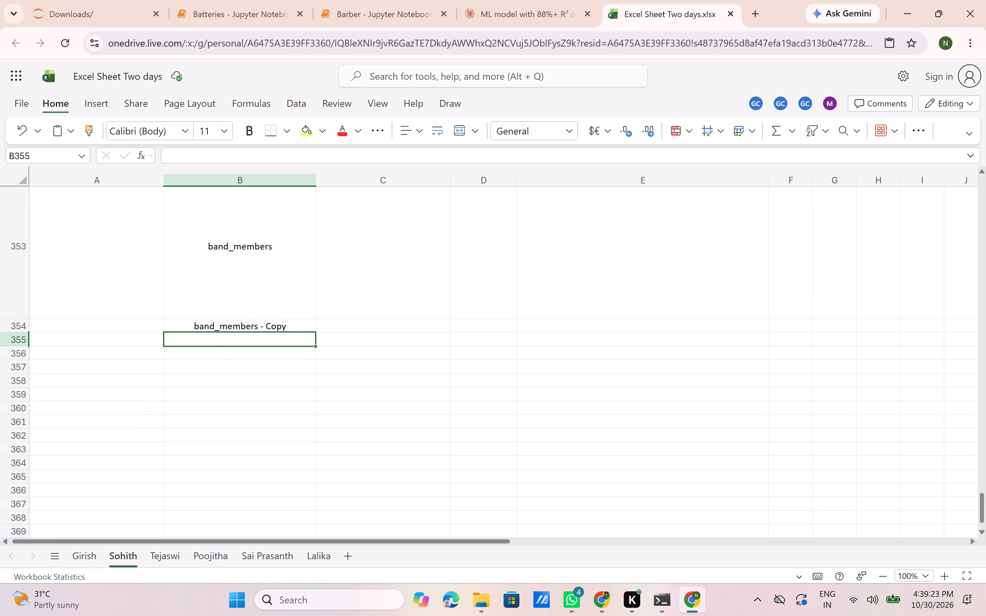
{"action": "scroll", "coordinate": [459, 327], "scroll_direction": "up", "scroll_amount": 9}
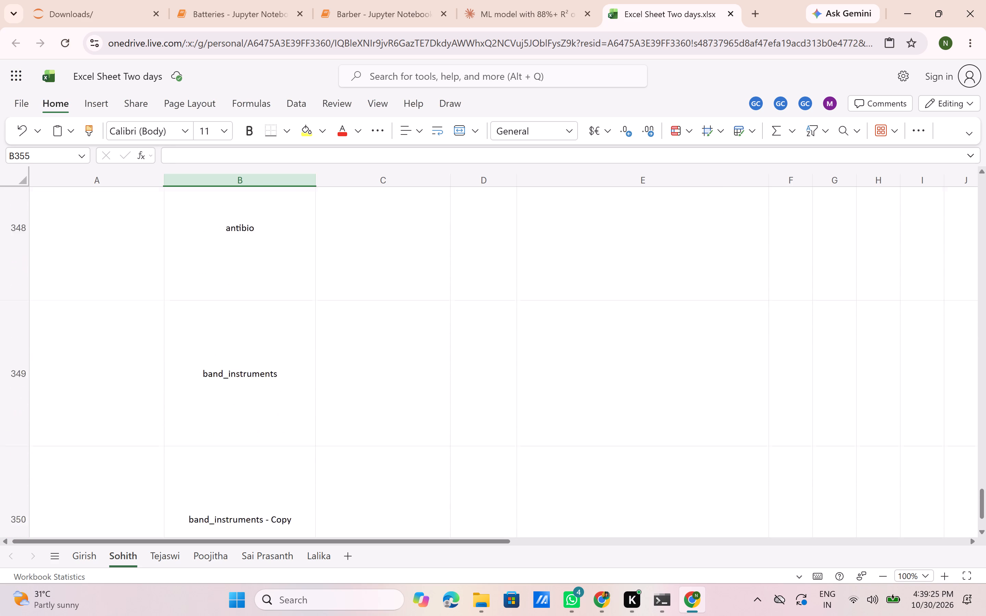
{"action": "scroll", "coordinate": [459, 327], "scroll_direction": "up", "scroll_amount": 14}
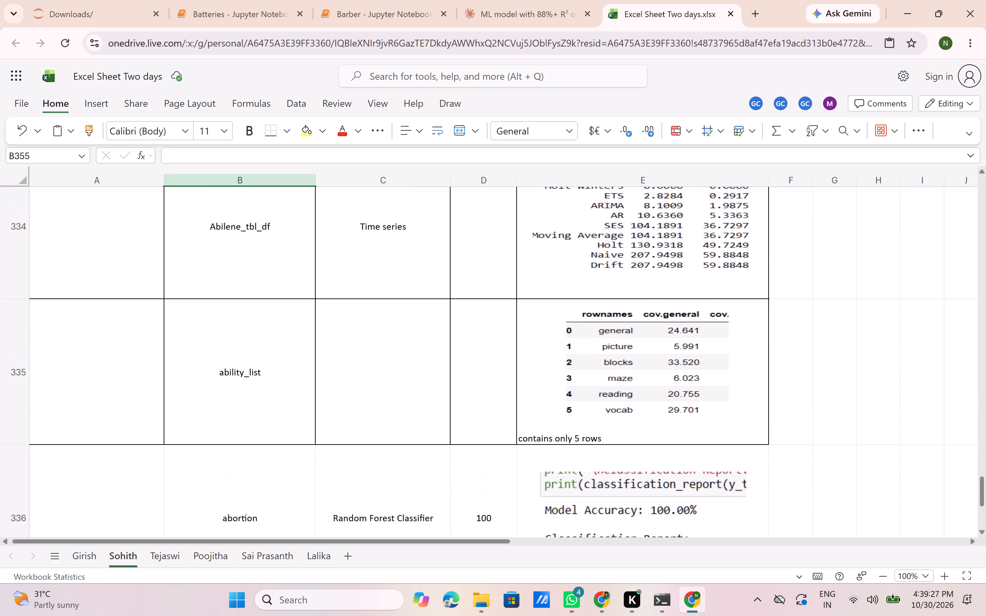
{"action": "scroll", "coordinate": [459, 327], "scroll_direction": "up", "scroll_amount": 15}
{"action": "scroll", "coordinate": [459, 327], "scroll_direction": "up", "scroll_amount": 14}
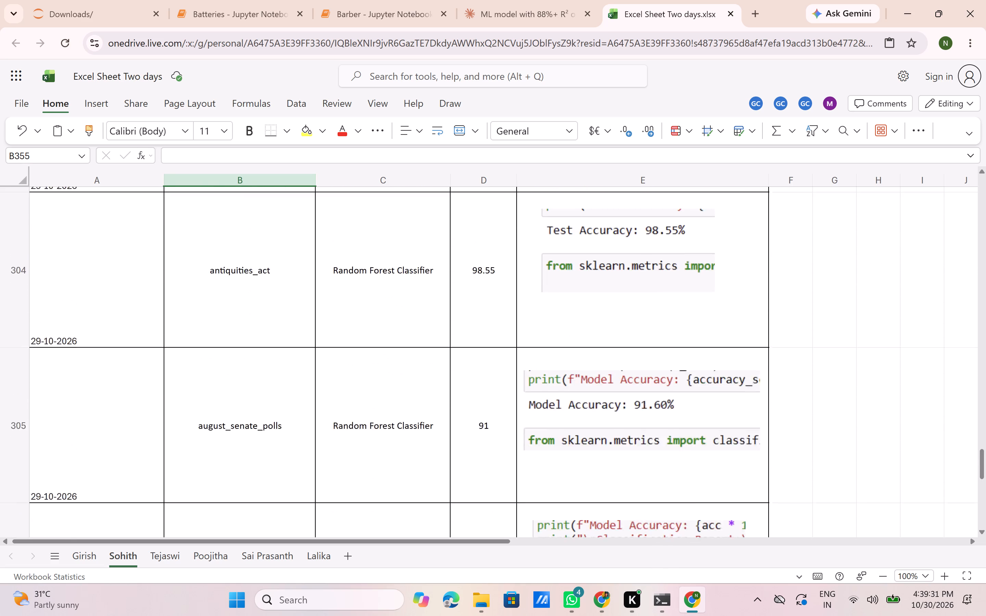
{"action": "scroll", "coordinate": [459, 327], "scroll_direction": "up", "scroll_amount": 6}
{"action": "scroll", "coordinate": [459, 327], "scroll_direction": "down", "scroll_amount": 8}
{"action": "scroll", "coordinate": [459, 327], "scroll_direction": "down", "scroll_amount": 17}
{"action": "scroll", "coordinate": [459, 327], "scroll_direction": "down", "scroll_amount": 4}
{"action": "scroll", "coordinate": [459, 327], "scroll_direction": "right", "scroll_amount": 1}
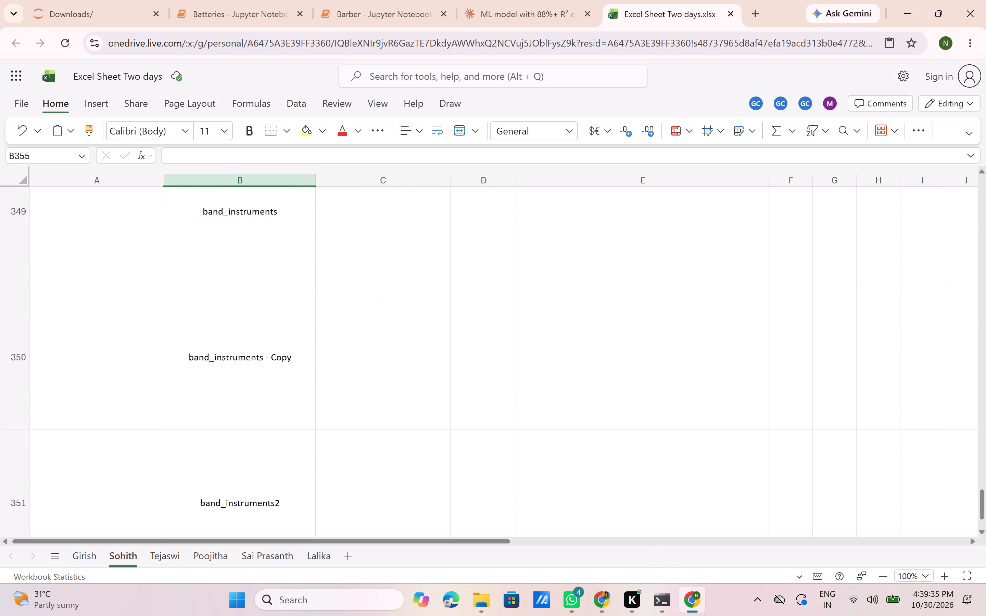
{"action": "scroll", "coordinate": [459, 327], "scroll_direction": "right", "scroll_amount": 1}
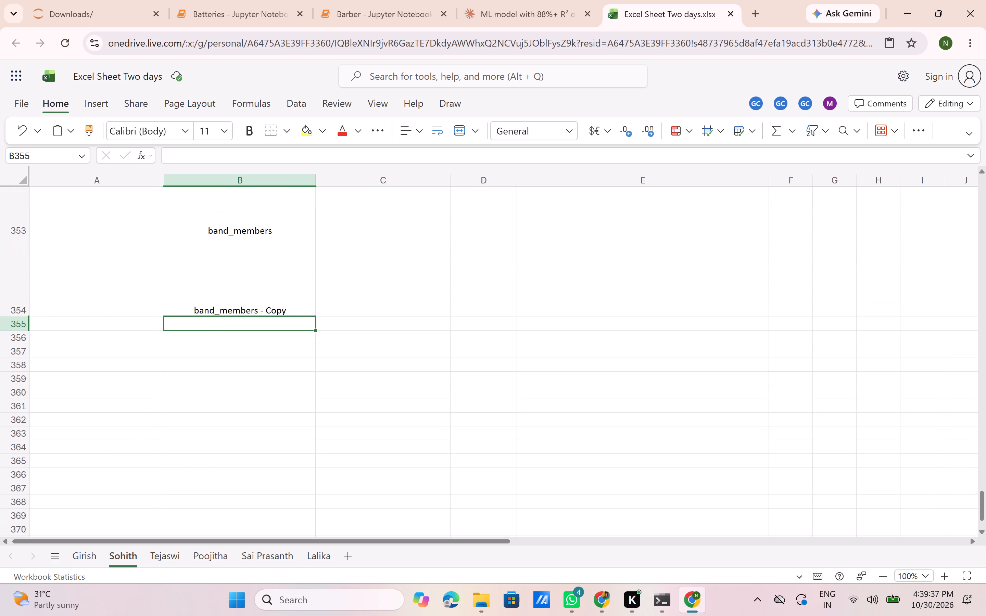
Check the row height value used for row 353, the band_members row.
{"action": "left_click", "coordinate": [630, 272]}
{"action": "scroll", "coordinate": [630, 272], "scroll_direction": "up", "scroll_amount": 1}
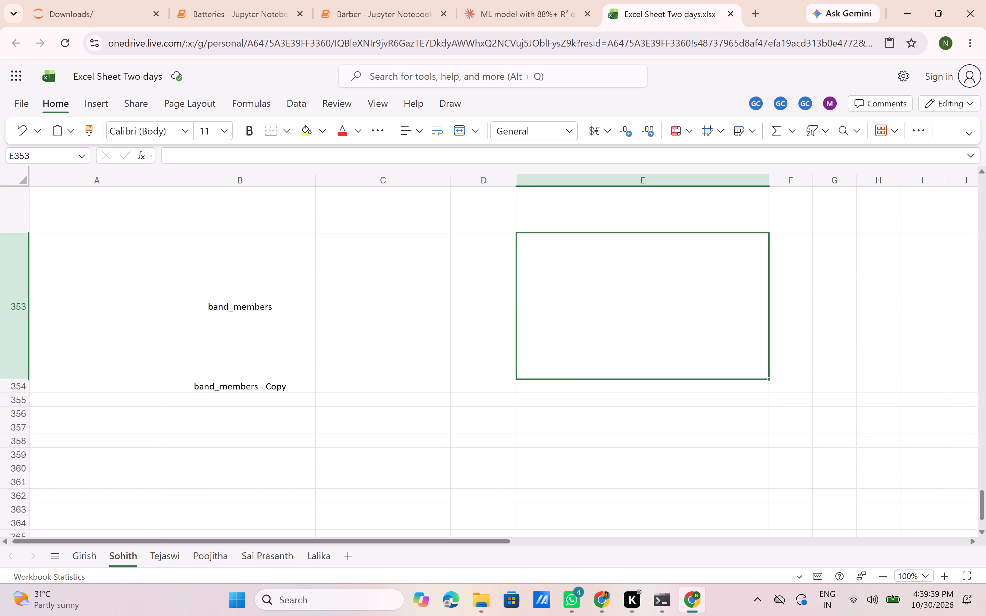
{"action": "scroll", "coordinate": [630, 272], "scroll_direction": "up", "scroll_amount": 1}
{"action": "left_click", "coordinate": [925, 125]}
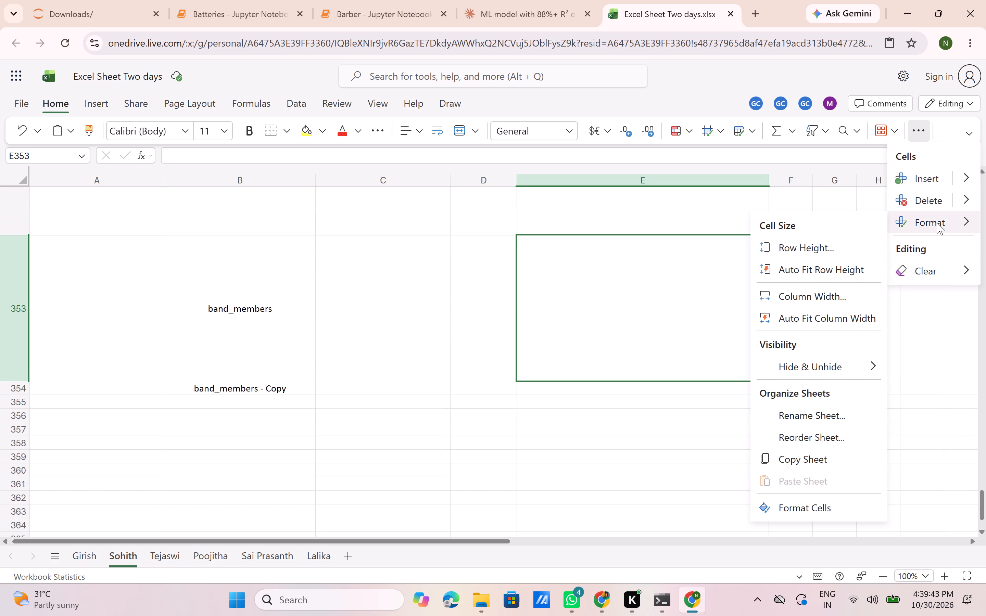
{"action": "left_click", "coordinate": [819, 251]}
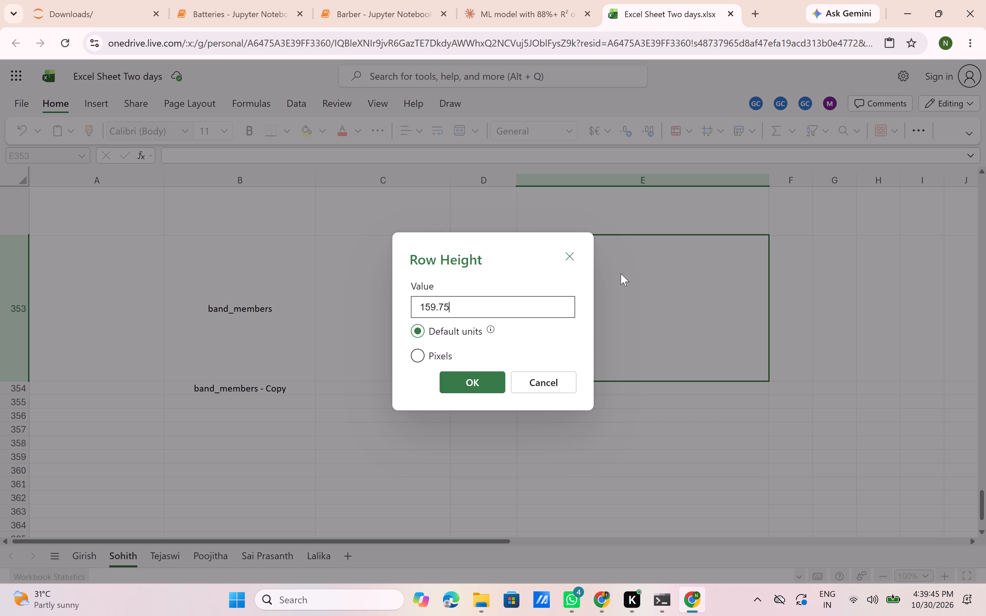
{"action": "left_click", "coordinate": [573, 257]}
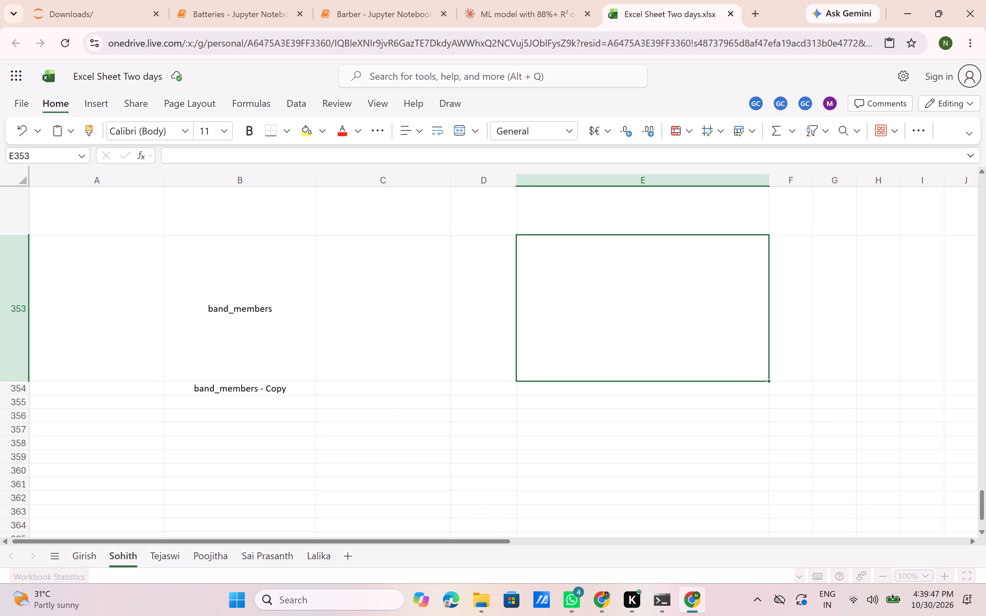
Set the row height to 159.75 for the block of rows from row 354 downward, across columns A to E.
{"action": "left_click_drag", "start_coordinate": [132, 389], "coordinate": [712, 489]}
{"action": "scroll", "coordinate": [736, 342], "scroll_direction": "up", "scroll_amount": 3}
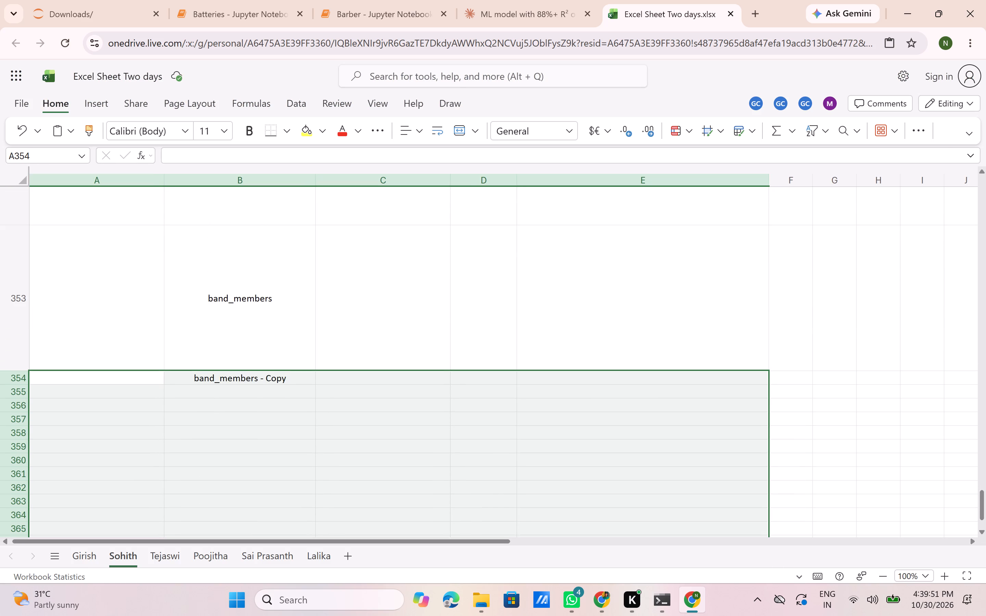
{"action": "left_click", "coordinate": [919, 128]}
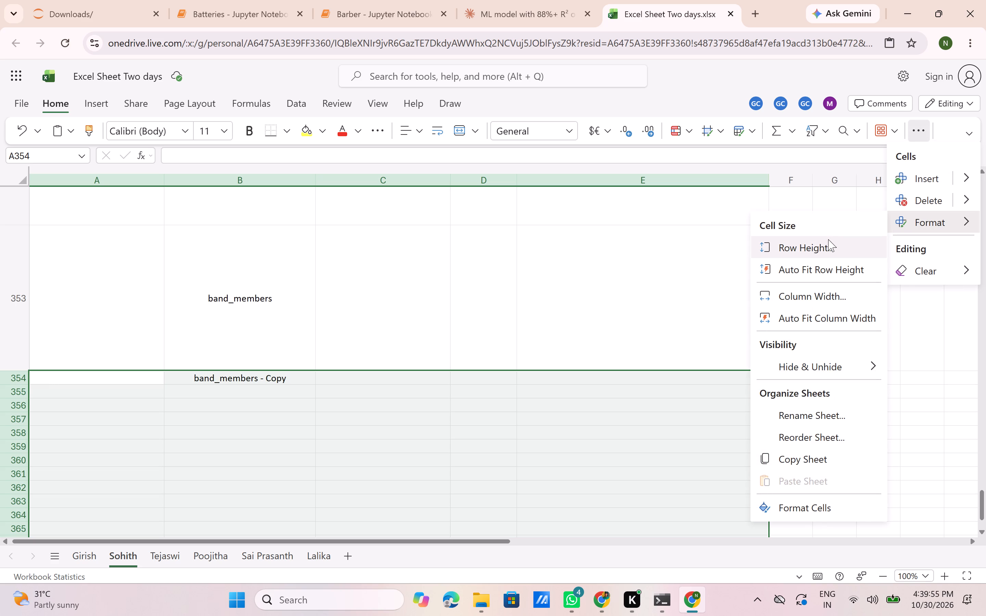
{"action": "left_click", "coordinate": [828, 239]}
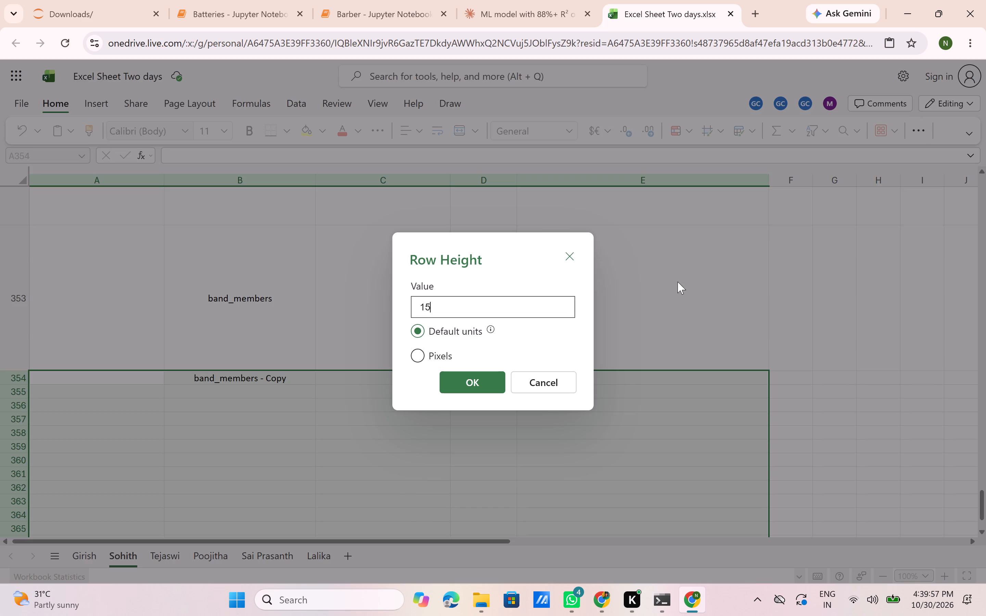
{"action": "type", "text": "9.75"}
{"action": "key", "text": "Return"}
{"action": "scroll", "coordinate": [571, 401], "scroll_direction": "down", "scroll_amount": 2}
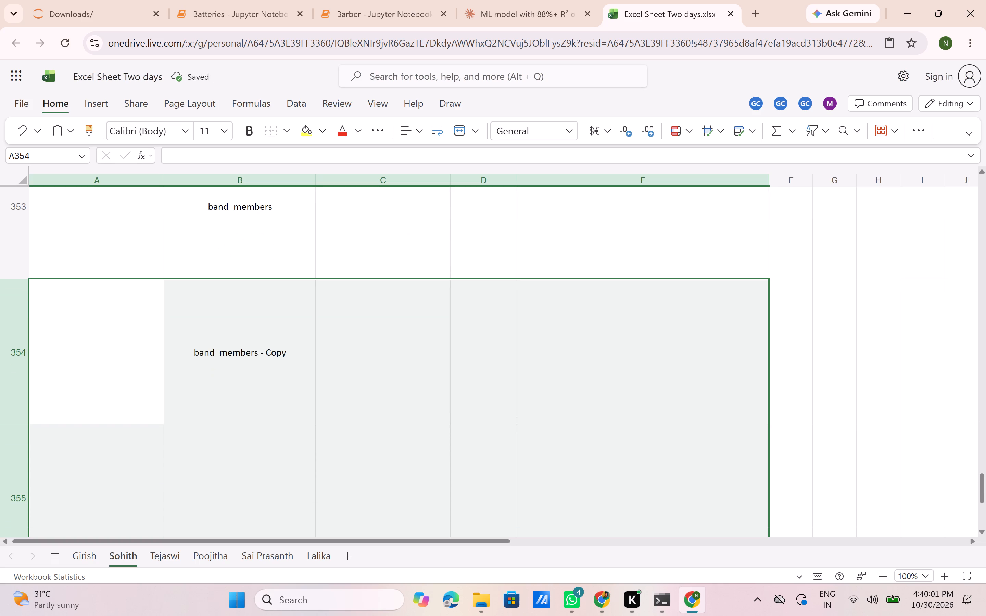
{"action": "left_click", "coordinate": [610, 369]}
{"action": "scroll", "coordinate": [339, 393], "scroll_direction": "down", "scroll_amount": 1}
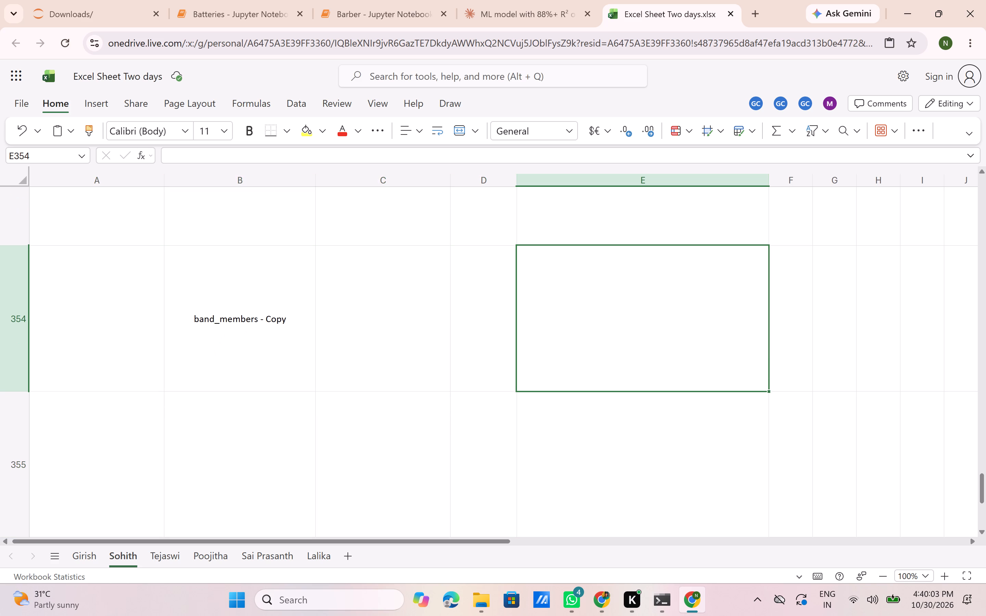
Switch to the Downloads folder in File Explorer and copy the names of the dataset files bank_calls, barber, basketball and batteries one by one.
{"action": "key", "text": "alt+Tab"}
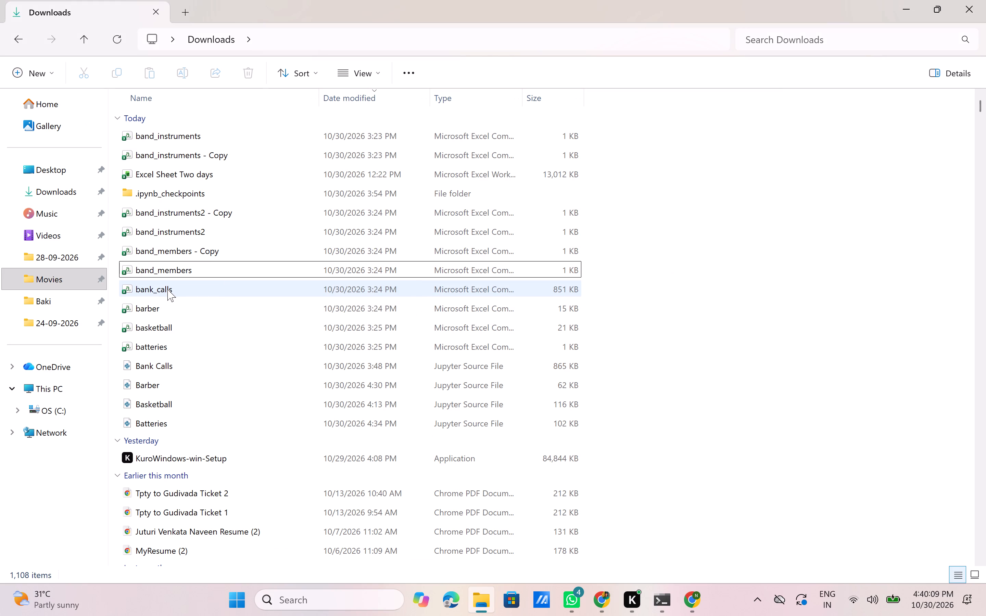
{"action": "left_click", "coordinate": [179, 290]}
{"action": "left_click", "coordinate": [179, 290]}
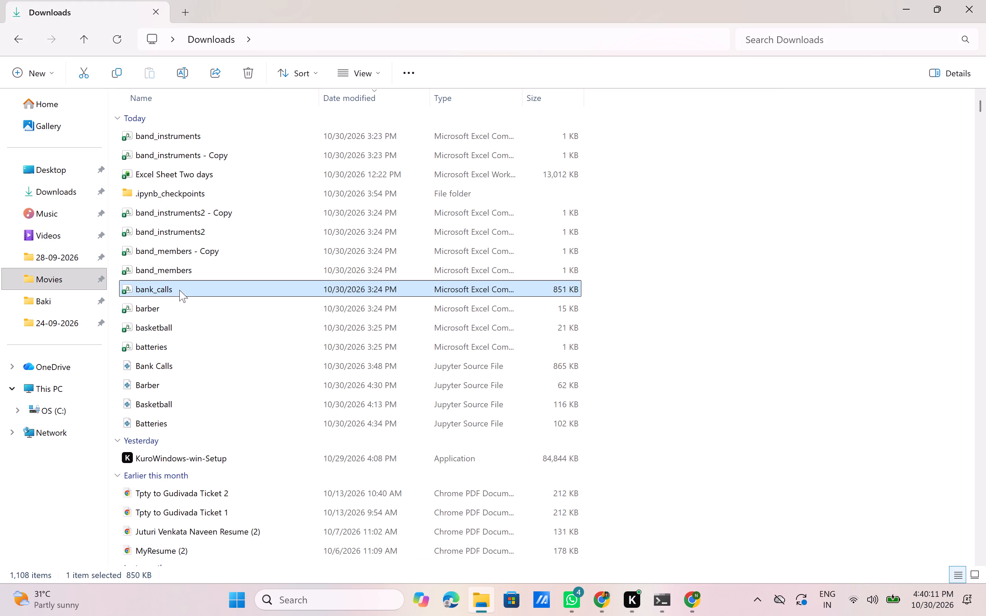
{"action": "key", "text": "ctrl+c"}
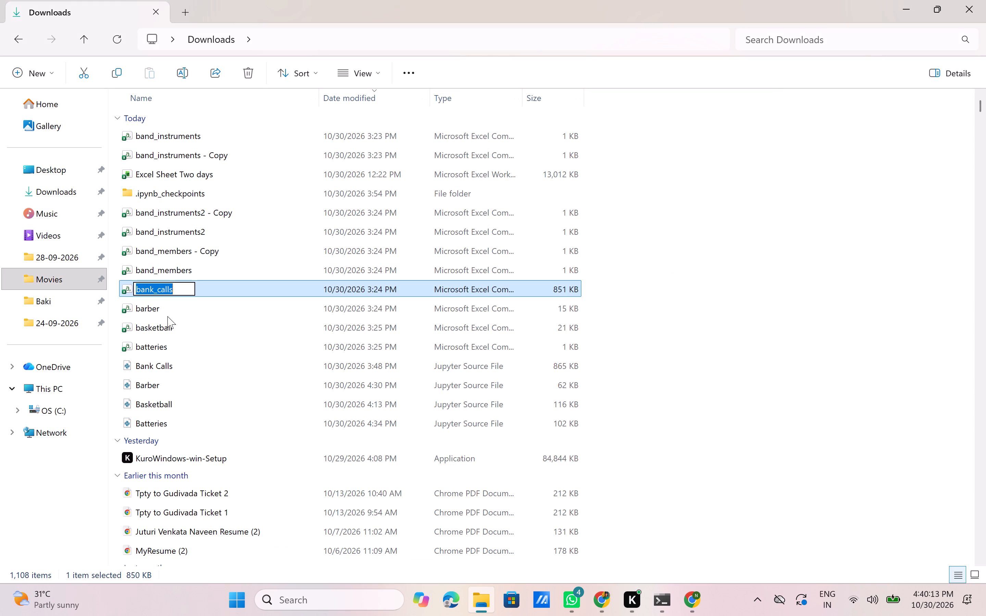
{"action": "left_click", "coordinate": [186, 312]}
{"action": "left_click", "coordinate": [199, 308]}
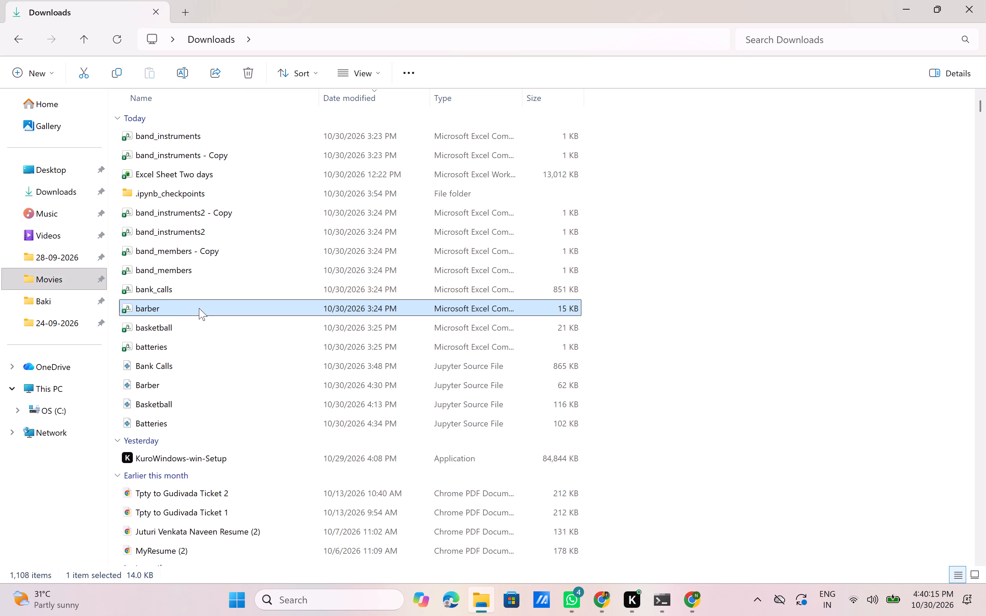
{"action": "key", "text": "ctrl+c"}
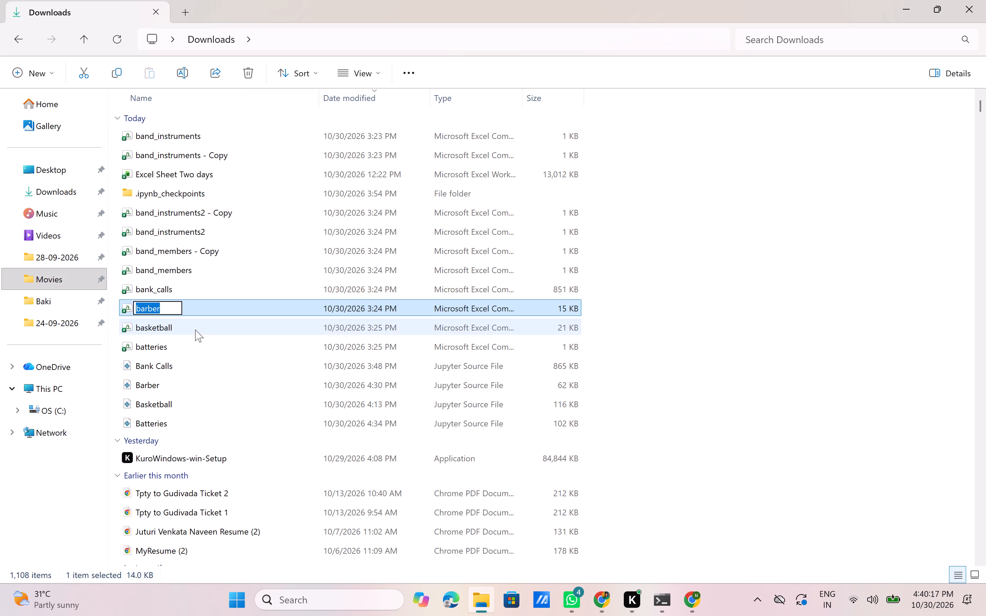
{"action": "left_click", "coordinate": [195, 330]}
{"action": "left_click", "coordinate": [195, 330]}
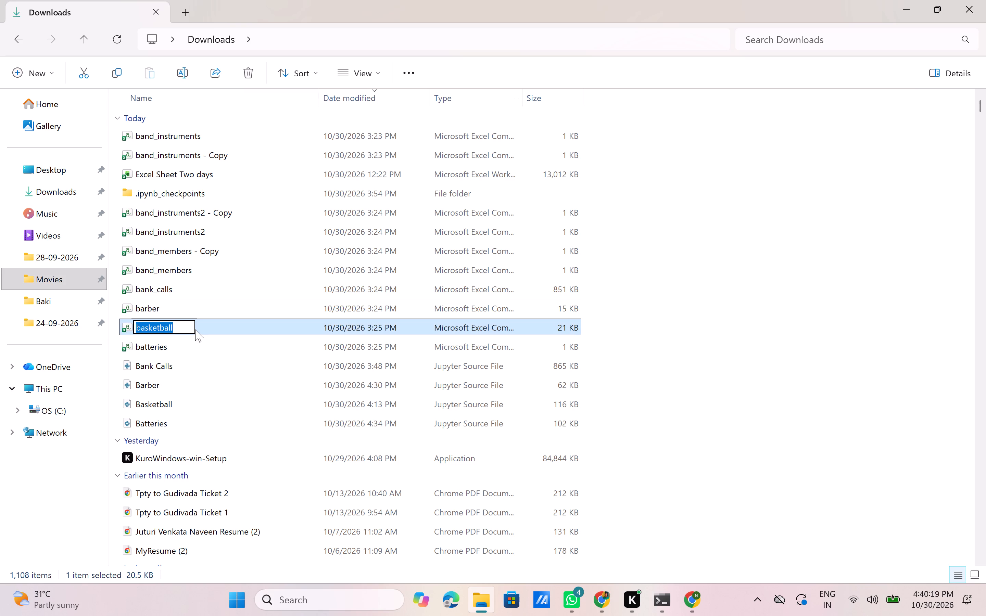
{"action": "key", "text": "ctrl+c"}
{"action": "left_click", "coordinate": [189, 344]}
{"action": "left_click", "coordinate": [189, 344]}
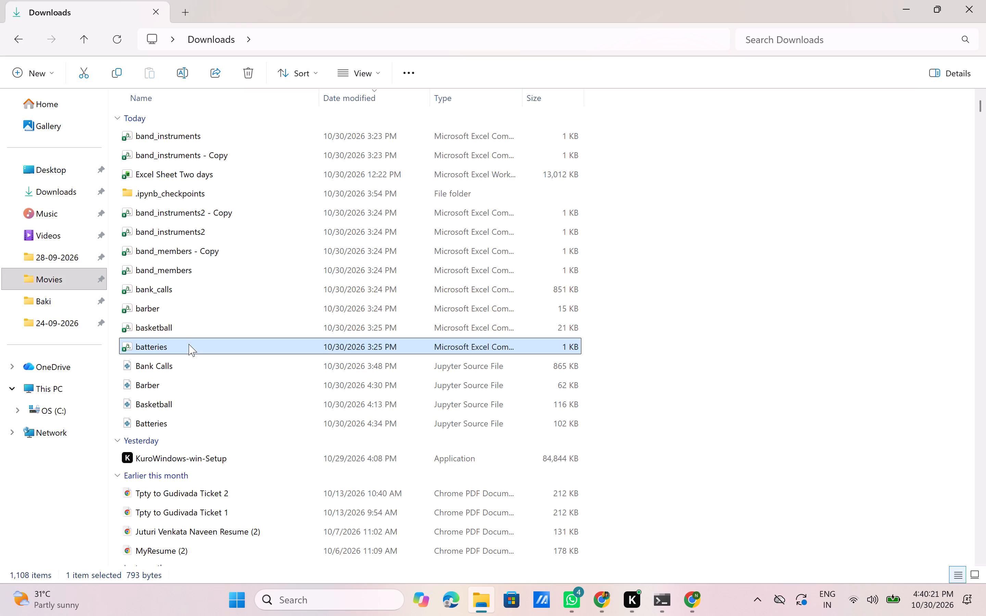
{"action": "key", "text": "ctrl+c"}
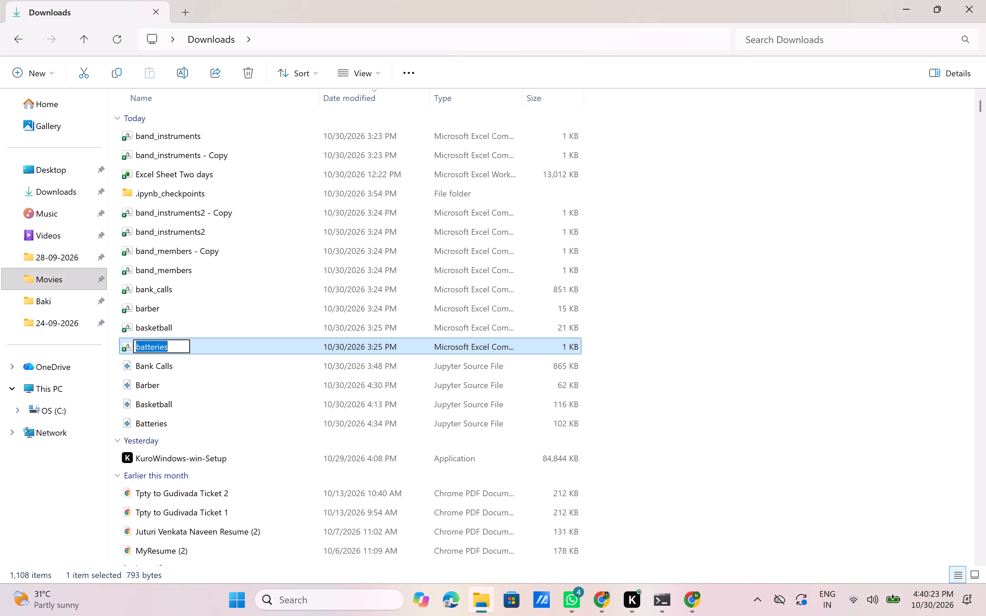
{"action": "left_click", "coordinate": [633, 367]}
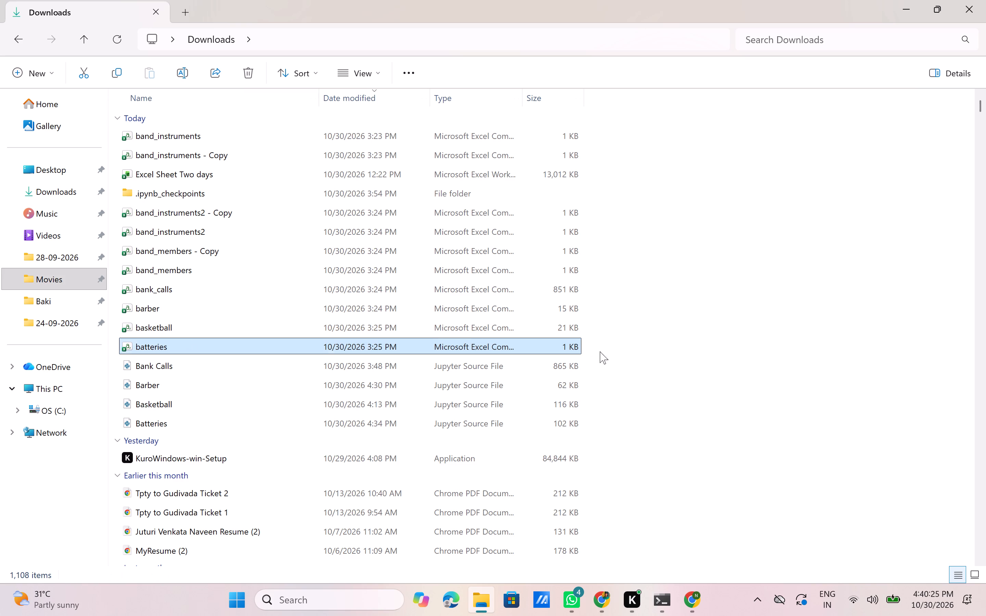
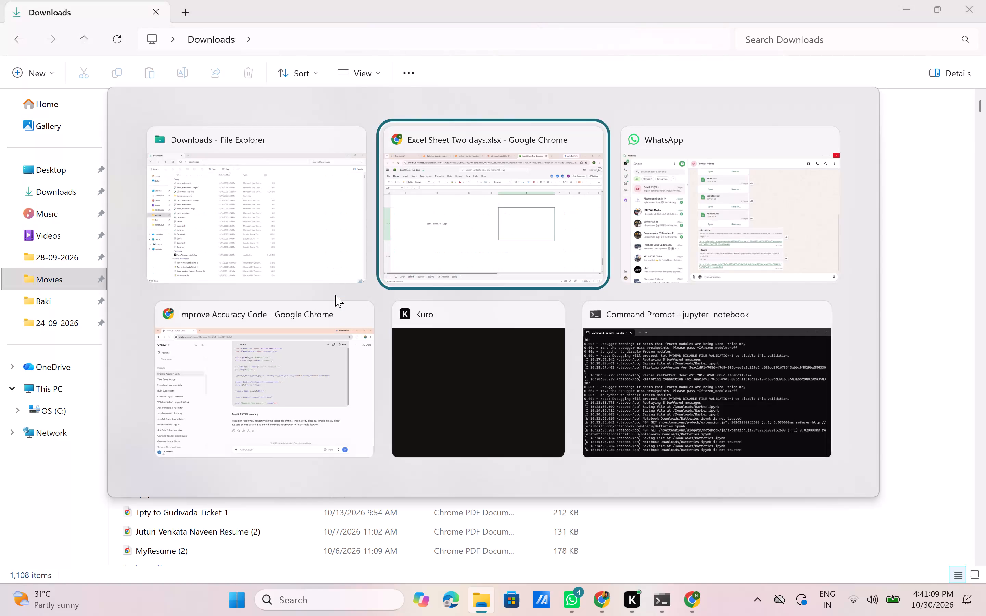
Switch to the Excel Sheet Two days workbook and paste the copied names bank_calls into B355 and barber into B356 of the Sohith sheet.
{"action": "left_click", "coordinate": [261, 423]}
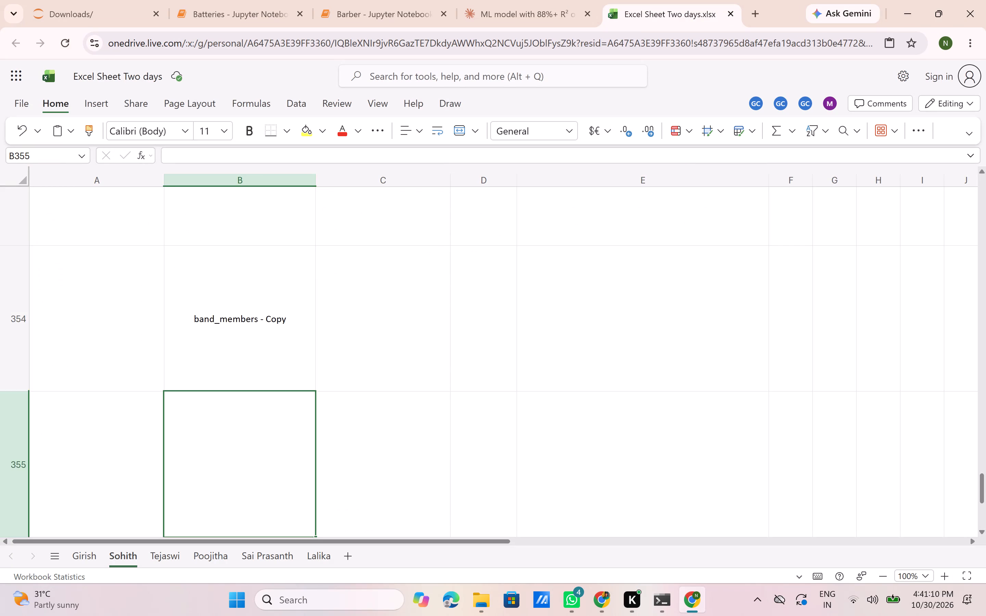
{"action": "scroll", "coordinate": [261, 423], "scroll_direction": "down", "scroll_amount": 2}
{"action": "key", "text": "super+v"}
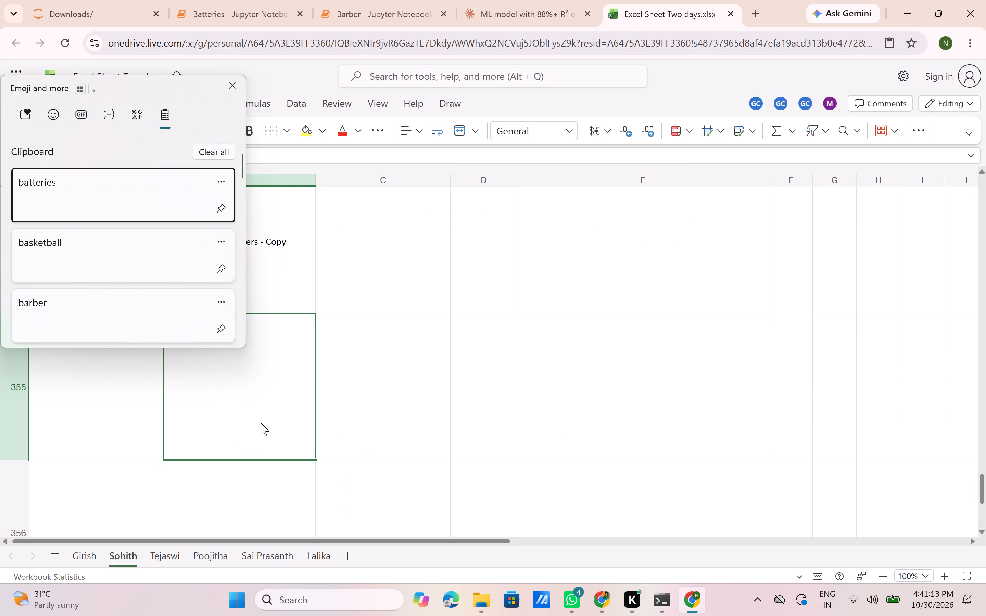
{"action": "key", "text": "Down"}
{"action": "key", "text": "Down"}
{"action": "key", "text": "Down"}
{"action": "key", "text": "Return"}
{"action": "key", "text": "ctrl+v"}
{"action": "key", "text": "Down"}
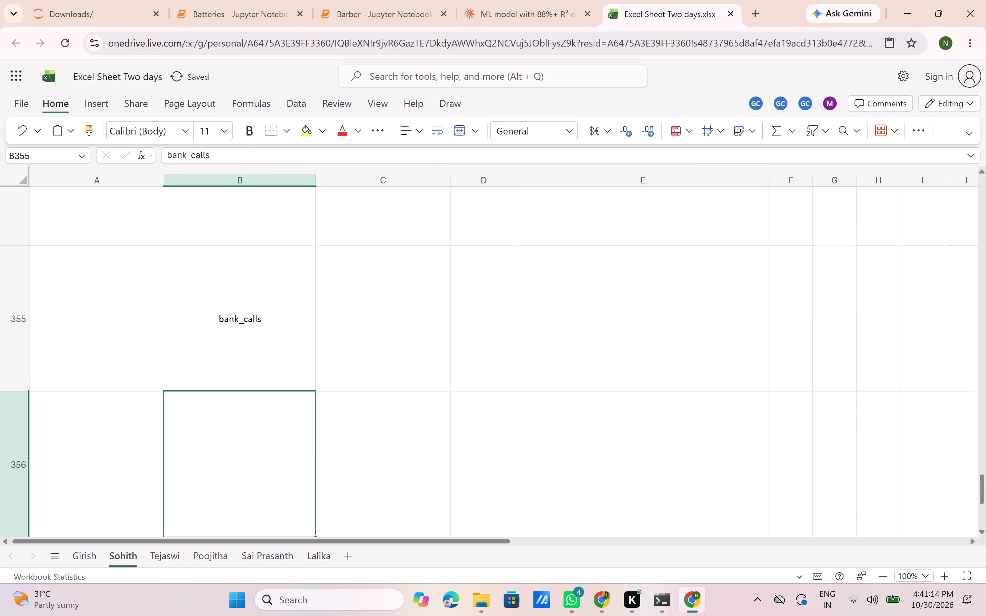
{"action": "key", "text": "super+v"}
{"action": "key", "text": "Down"}
{"action": "key", "text": "Down"}
{"action": "key", "text": "Return"}
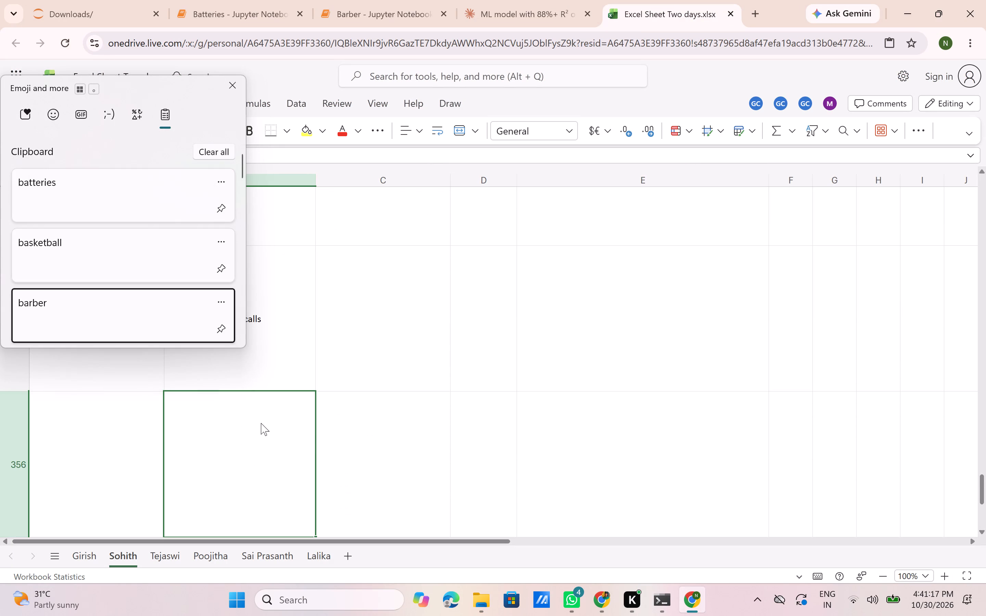
{"action": "key", "text": "ctrl+v"}
{"action": "key", "text": "Down"}
Paste the copied dataset names basketball into B357 and batteries into B358.
{"action": "key", "text": "super+v"}
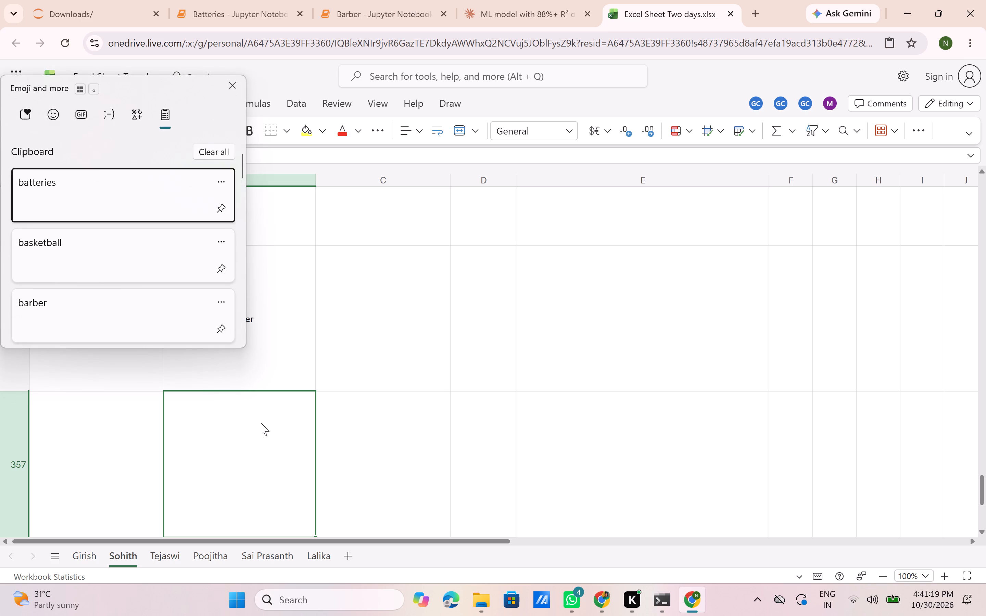
{"action": "key", "text": "Down"}
{"action": "key", "text": "Return"}
{"action": "key", "text": "ctrl+v"}
{"action": "key", "text": "Down"}
{"action": "key", "text": "super+v"}
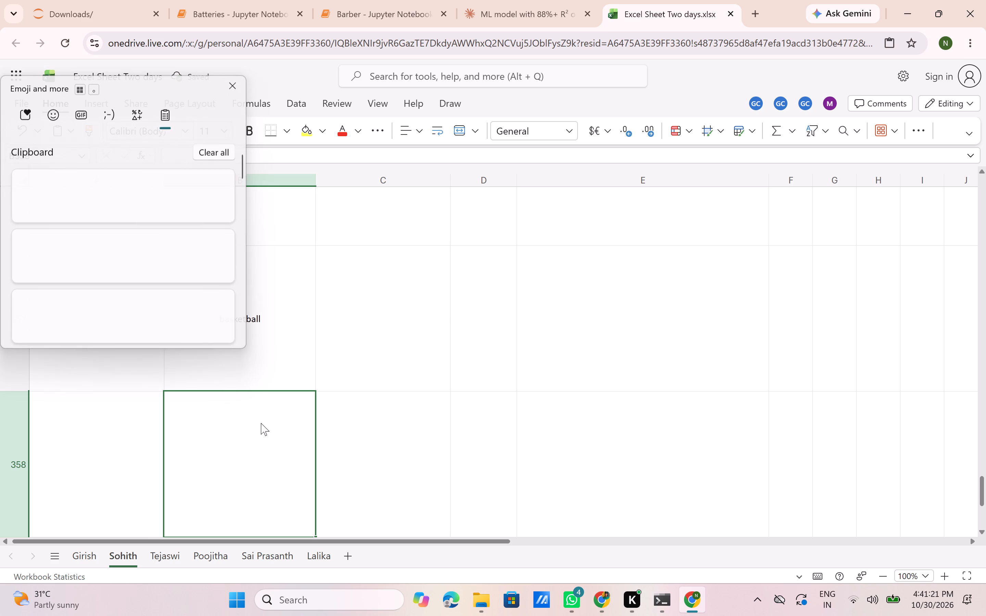
{"action": "key", "text": "Return"}
{"action": "key", "text": "ctrl+v"}
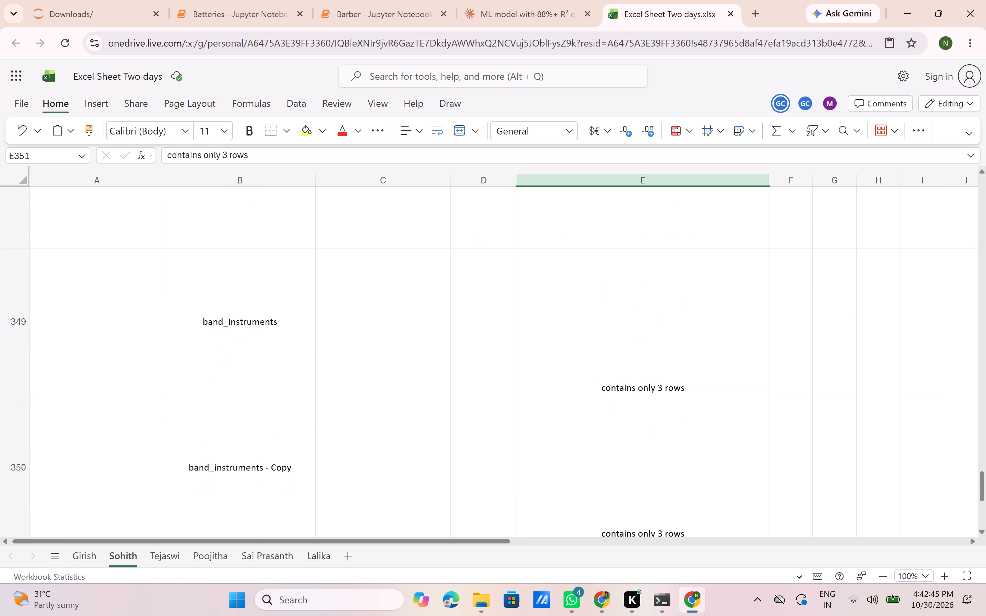
{"action": "left_click", "coordinate": [641, 321]}
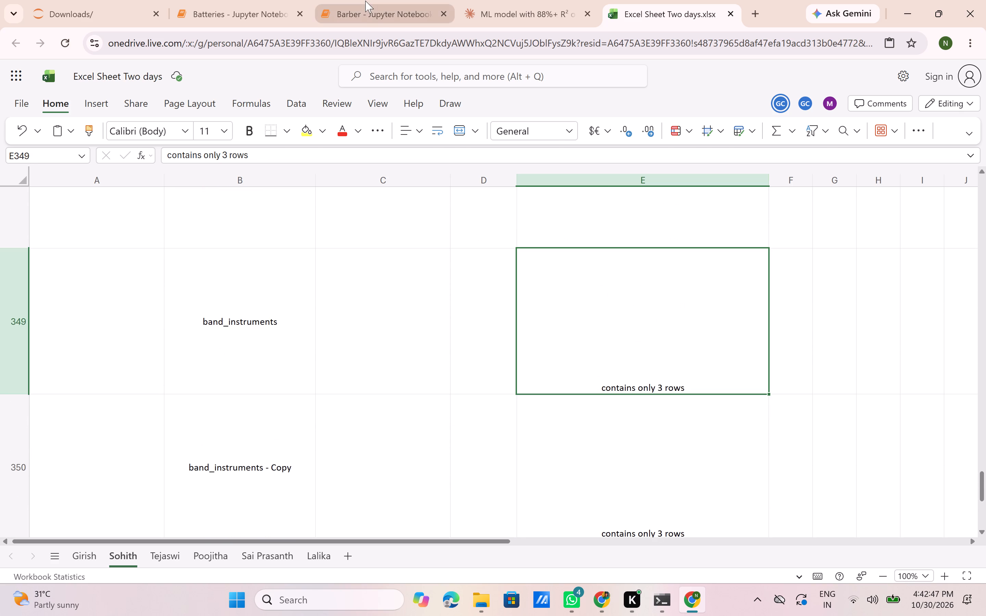
{"action": "left_click", "coordinate": [365, 1]}
{"action": "left_click", "coordinate": [238, 0]}
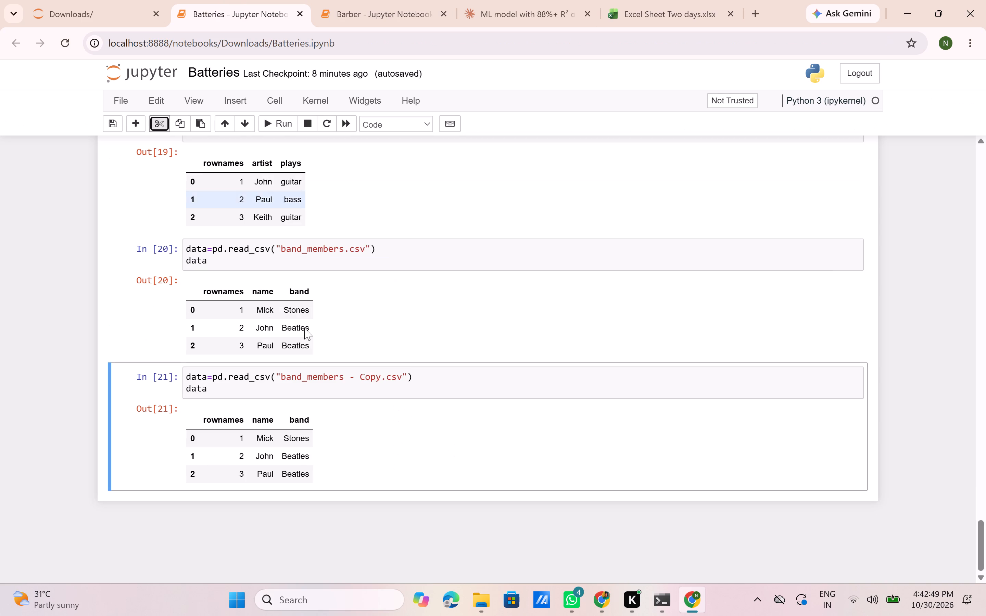
{"action": "scroll", "coordinate": [306, 339], "scroll_direction": "up", "scroll_amount": 4}
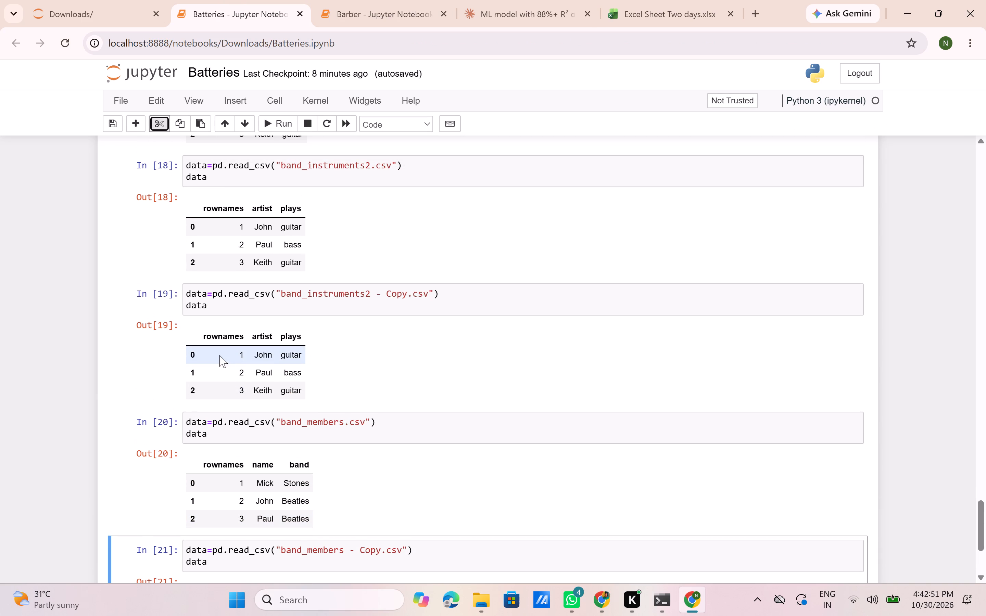
{"action": "scroll", "coordinate": [281, 363], "scroll_direction": "up", "scroll_amount": 1}
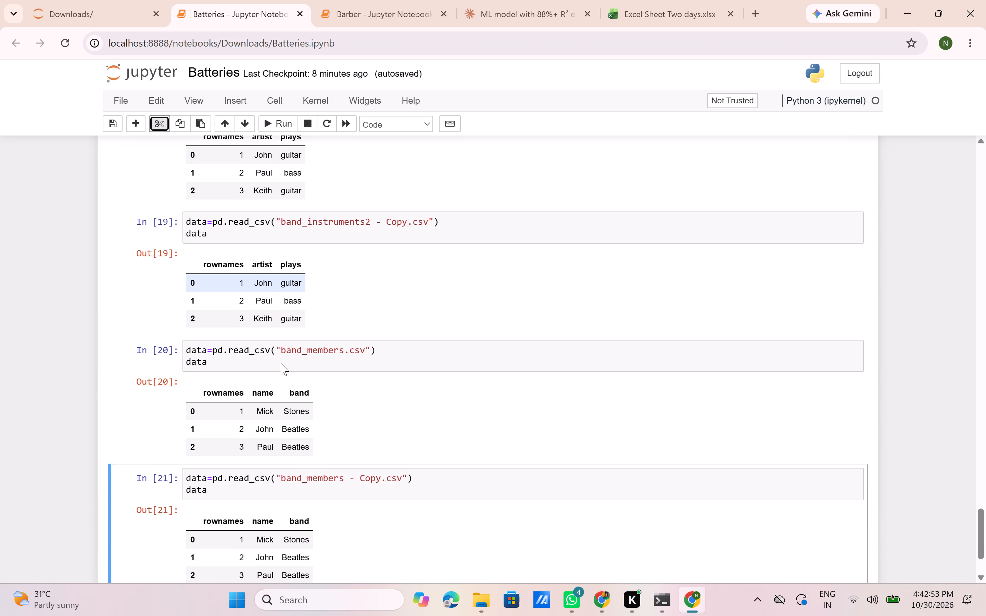
{"action": "scroll", "coordinate": [281, 363], "scroll_direction": "up", "scroll_amount": 1}
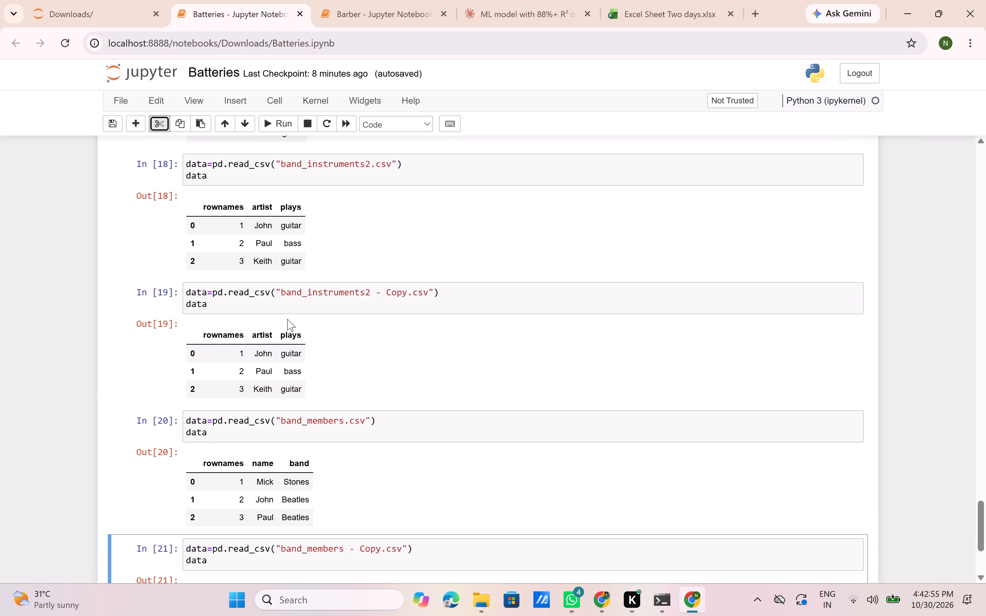
{"action": "key", "text": "shift+super+s"}
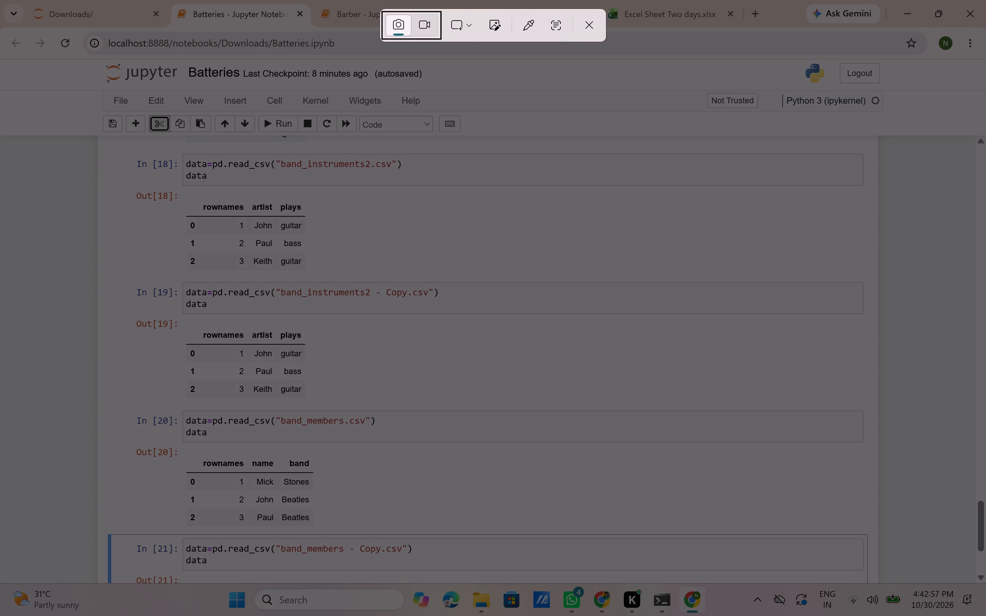
{"action": "left_click_drag", "start_coordinate": [184, 328], "coordinate": [309, 397]}
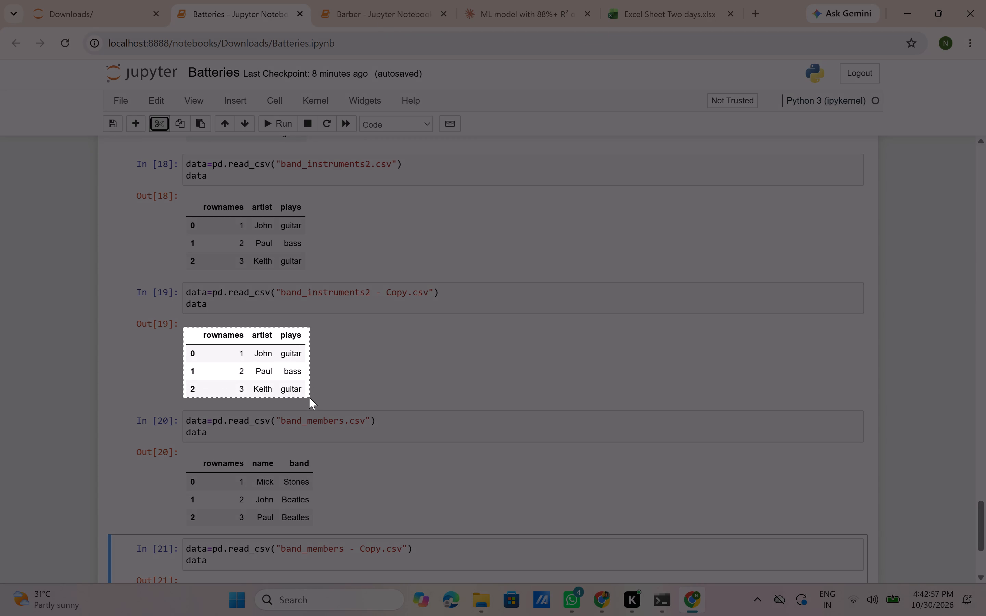
{"action": "left_click_drag", "start_coordinate": [309, 397], "coordinate": [309, 398]}
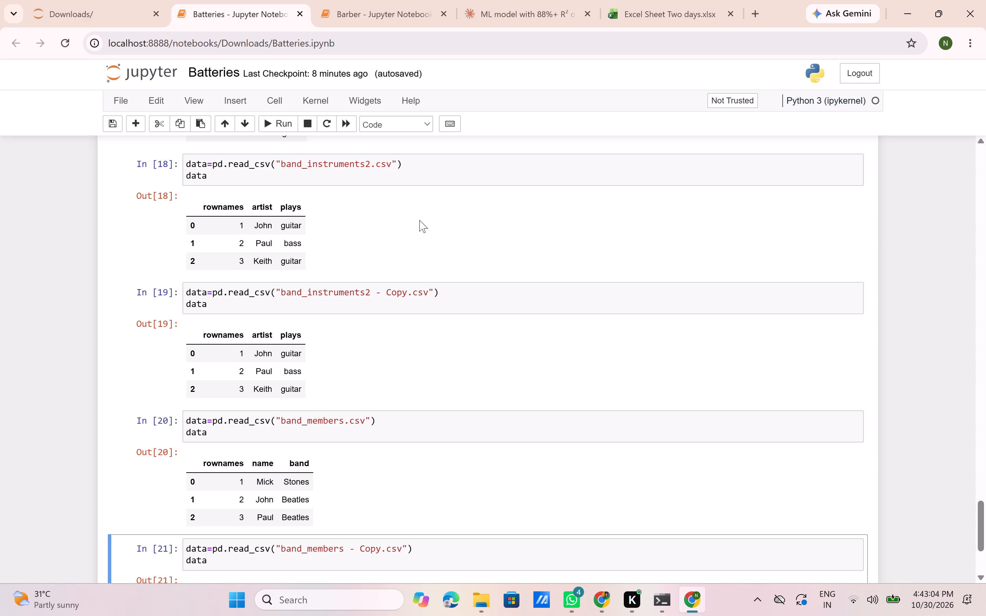
In the Excel workbook, paste the captured table picture into E349, shrink it and centre it above the note in the band_instruments row.
{"action": "left_click", "coordinate": [640, 0]}
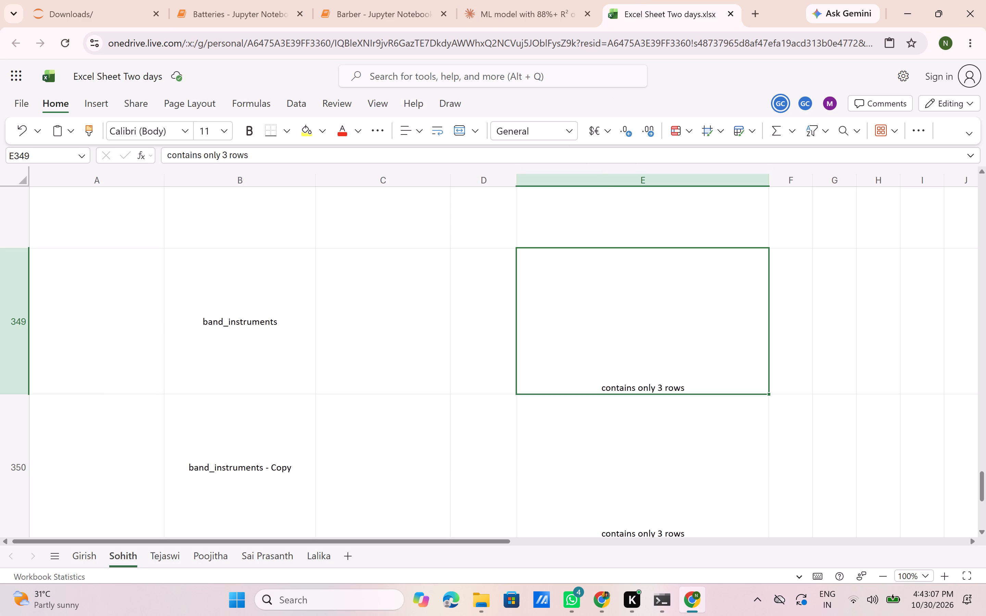
{"action": "left_click", "coordinate": [668, 373]}
{"action": "key", "text": "ctrl+v"}
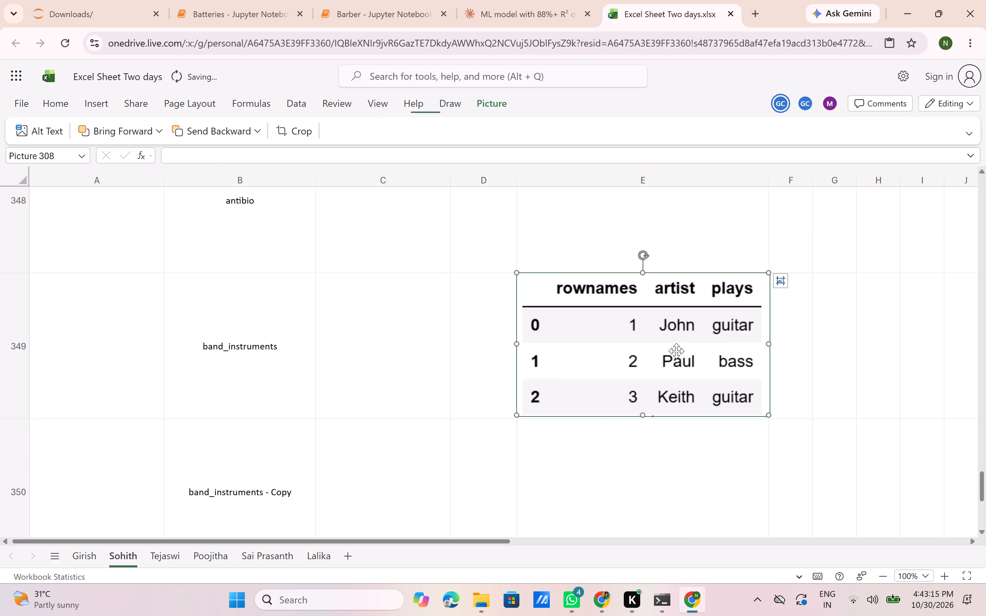
{"action": "left_click_drag", "start_coordinate": [768, 413], "coordinate": [718, 374]}
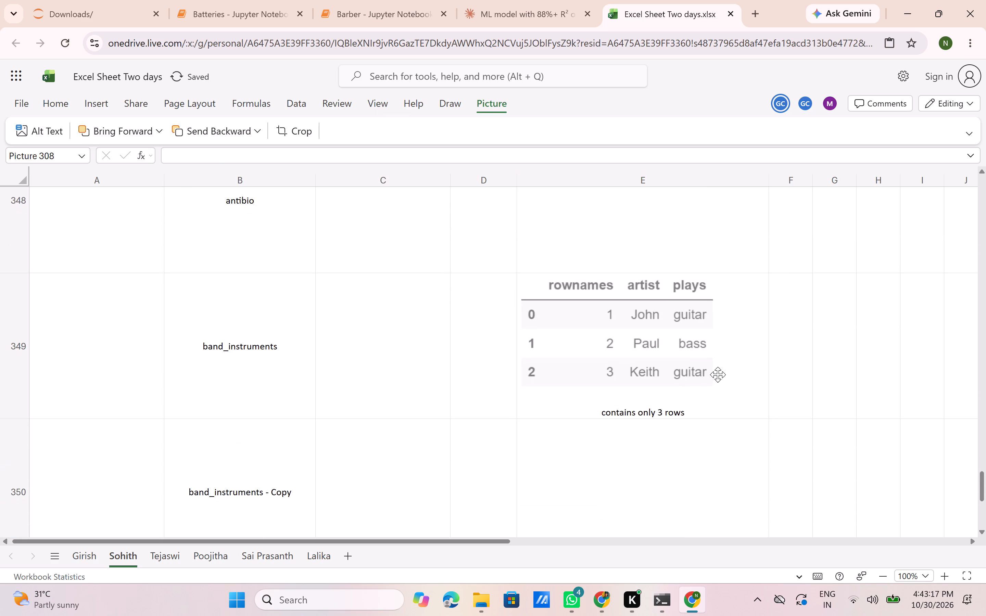
{"action": "left_click_drag", "start_coordinate": [718, 374], "coordinate": [718, 380]}
{"action": "left_click_drag", "start_coordinate": [609, 333], "coordinate": [621, 339]}
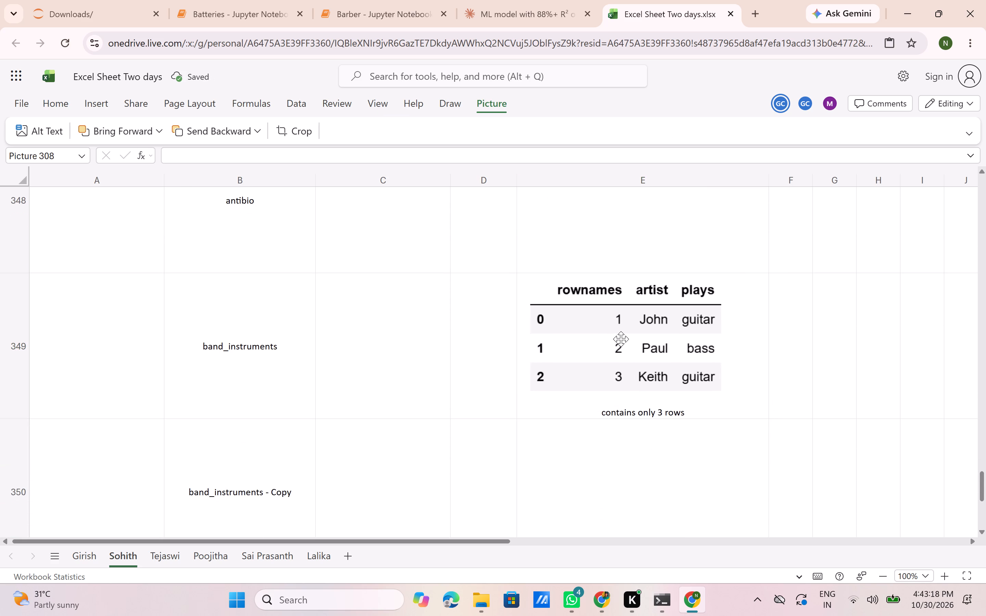
{"action": "left_click_drag", "start_coordinate": [621, 339], "coordinate": [632, 341]}
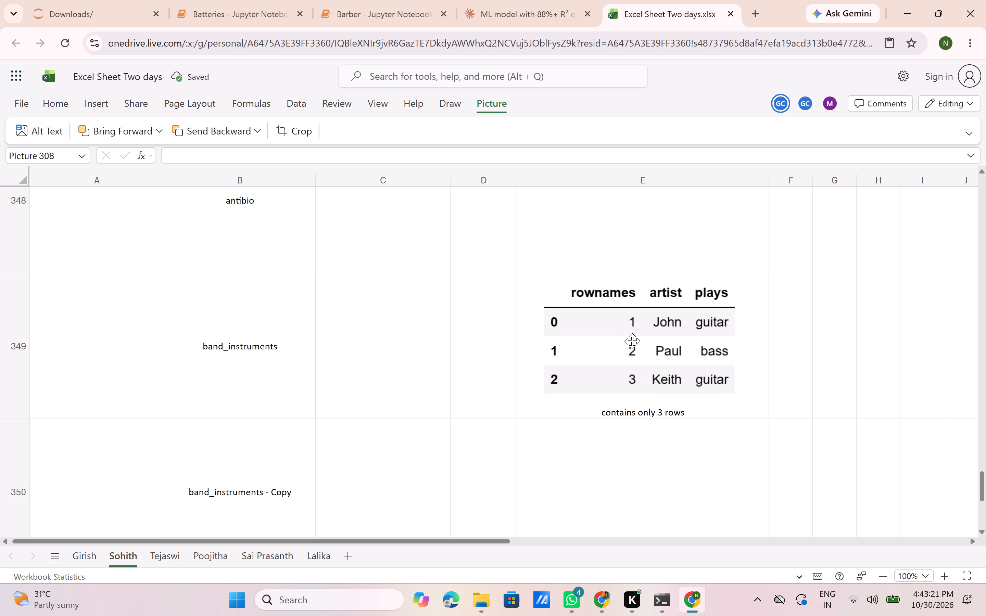
{"action": "left_click_drag", "start_coordinate": [632, 341], "coordinate": [635, 342]}
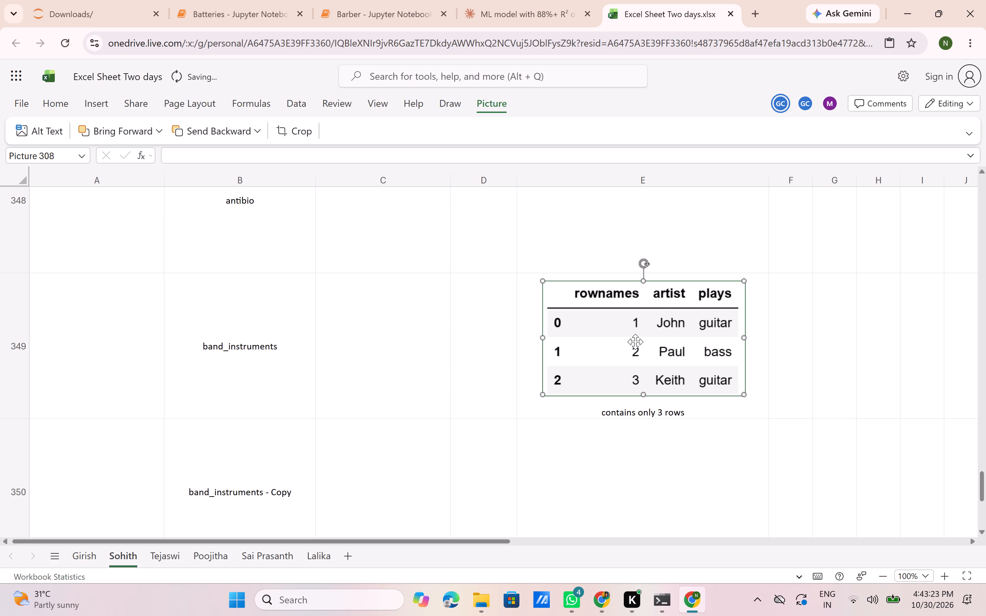
Paste the table picture into E350, the band_instruments - Copy row, shrink it and centre it above the note.
{"action": "scroll", "coordinate": [704, 438], "scroll_direction": "down", "scroll_amount": 2}
{"action": "left_click", "coordinate": [635, 383]}
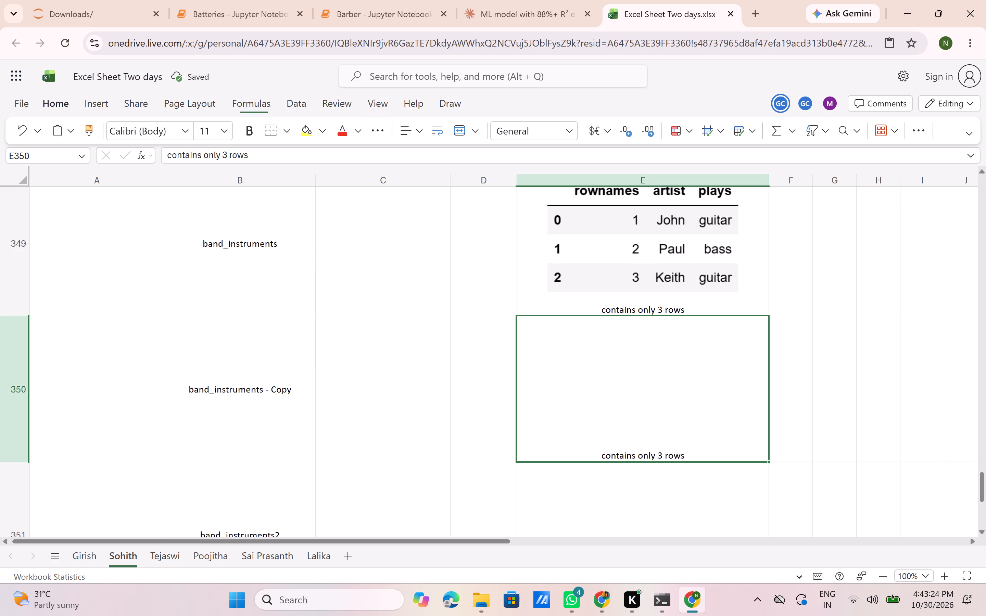
{"action": "key", "text": "ctrl+v"}
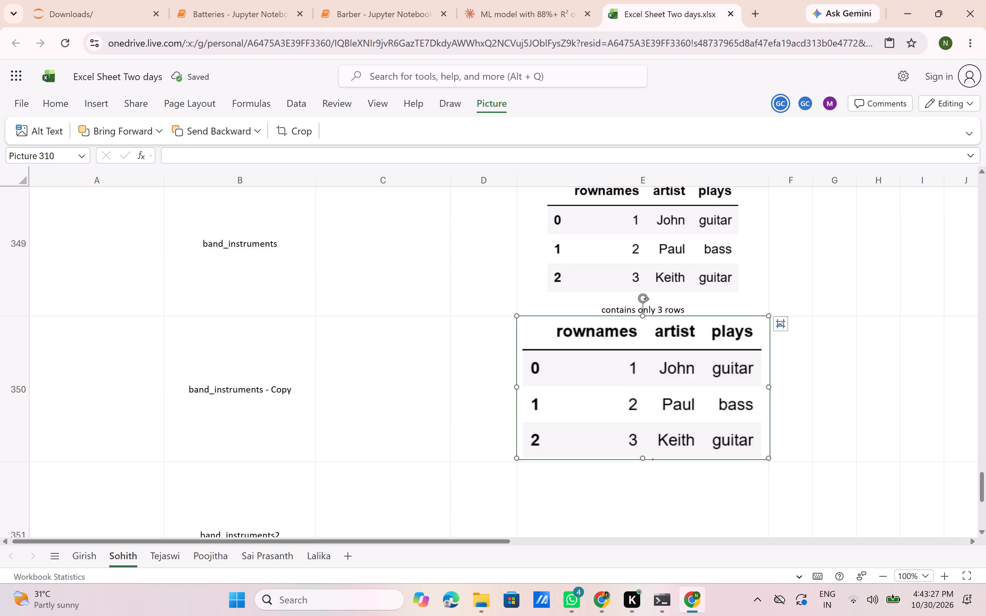
{"action": "left_click_drag", "start_coordinate": [768, 457], "coordinate": [715, 431]}
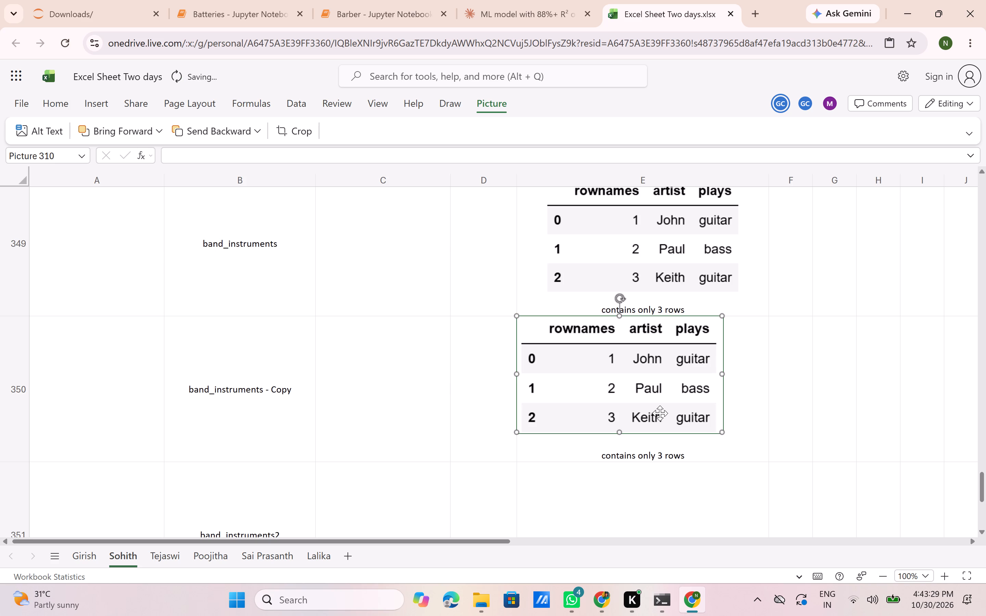
{"action": "left_click_drag", "start_coordinate": [617, 387], "coordinate": [642, 395]}
Paste the table picture into E351, the band_instruments2 row, shrink it and centre it above the note.
{"action": "scroll", "coordinate": [713, 459], "scroll_direction": "down", "scroll_amount": 1}
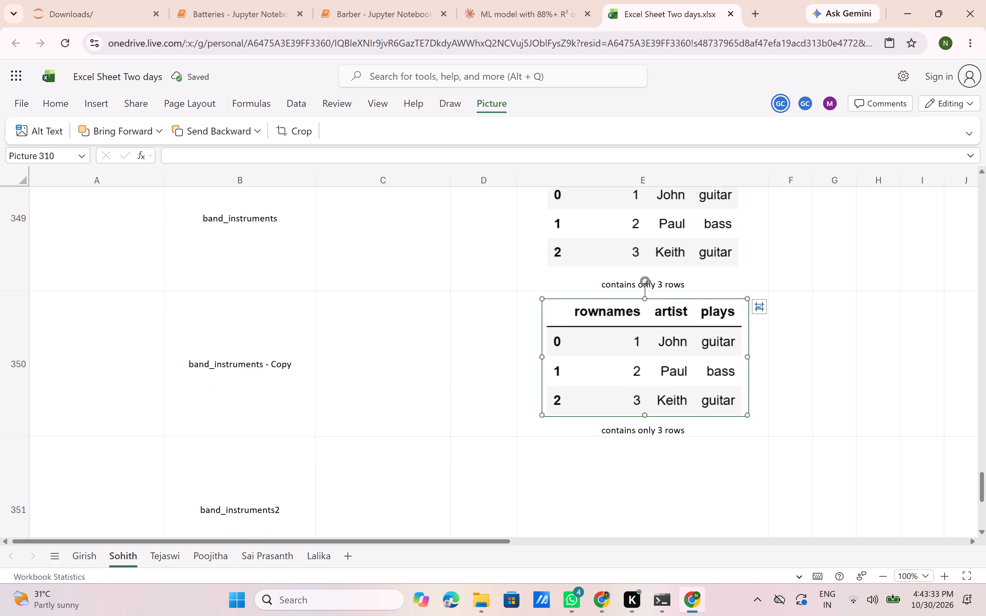
{"action": "scroll", "coordinate": [713, 459], "scroll_direction": "down", "scroll_amount": 1}
{"action": "left_click", "coordinate": [662, 450]}
{"action": "key", "text": "ctrl+v"}
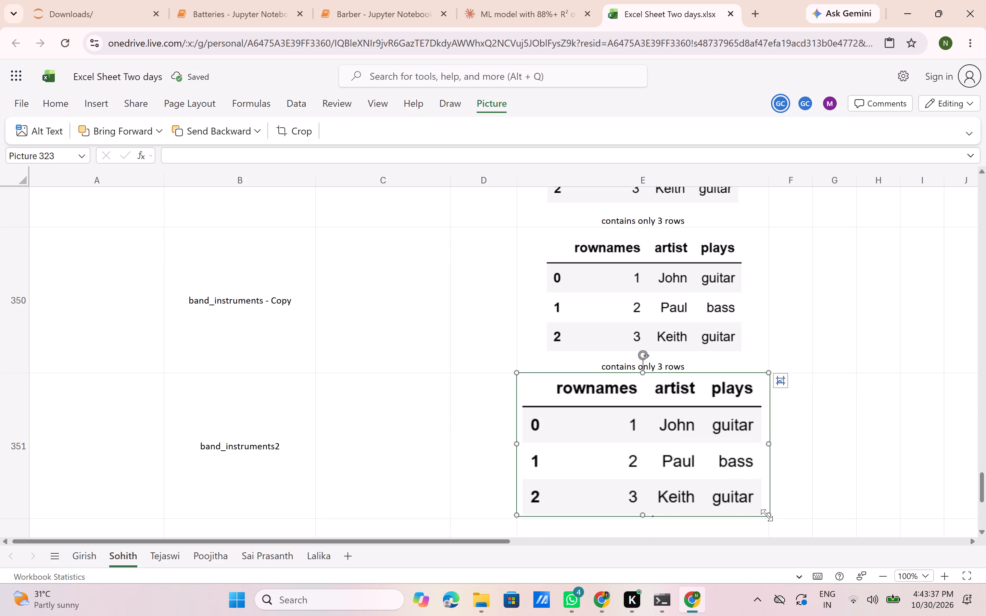
{"action": "left_click_drag", "start_coordinate": [767, 515], "coordinate": [712, 469]}
{"action": "left_click_drag", "start_coordinate": [616, 424], "coordinate": [649, 406]}
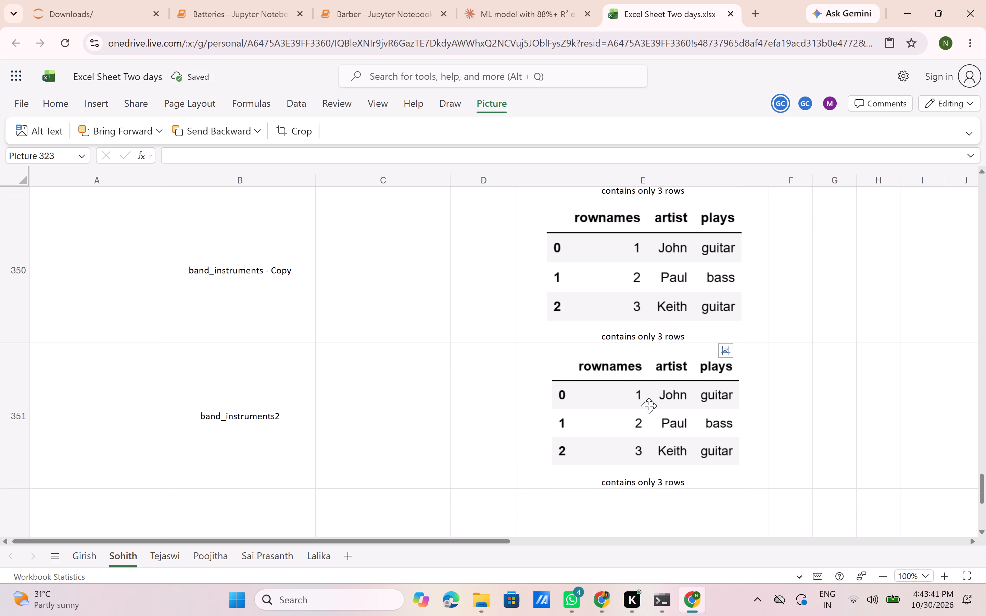
{"action": "left_click_drag", "start_coordinate": [649, 406], "coordinate": [645, 407]}
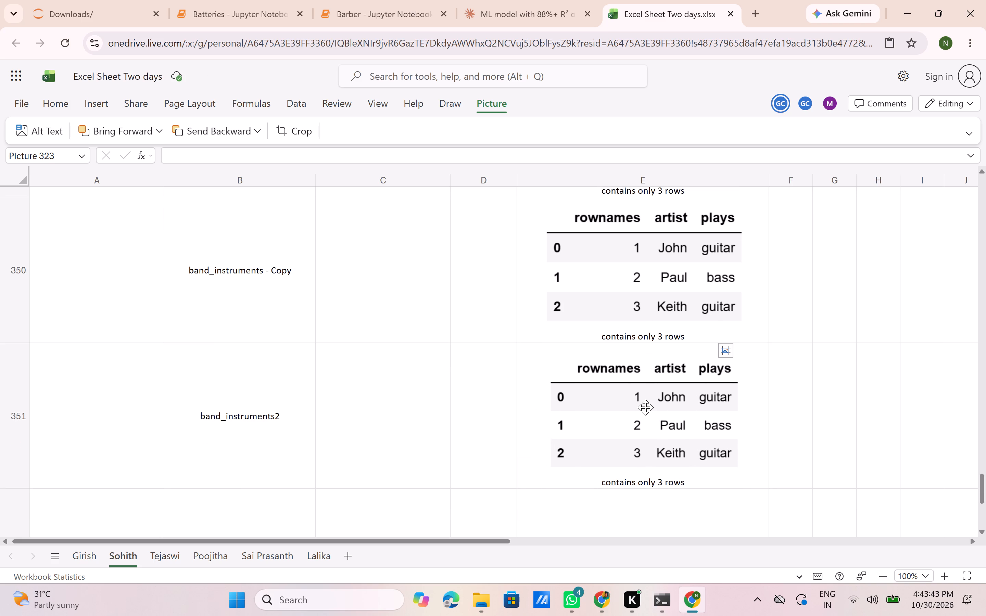
{"action": "left_click_drag", "start_coordinate": [645, 407], "coordinate": [646, 408]}
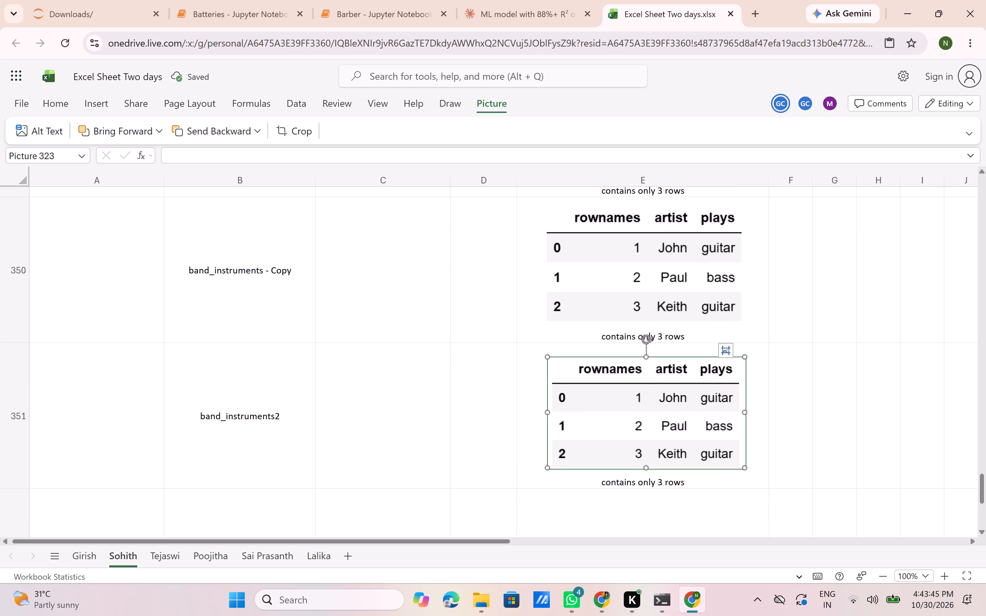
{"action": "scroll", "coordinate": [771, 466], "scroll_direction": "down", "scroll_amount": 3}
{"action": "left_click", "coordinate": [669, 459]}
{"action": "scroll", "coordinate": [669, 459], "scroll_direction": "down", "scroll_amount": 1}
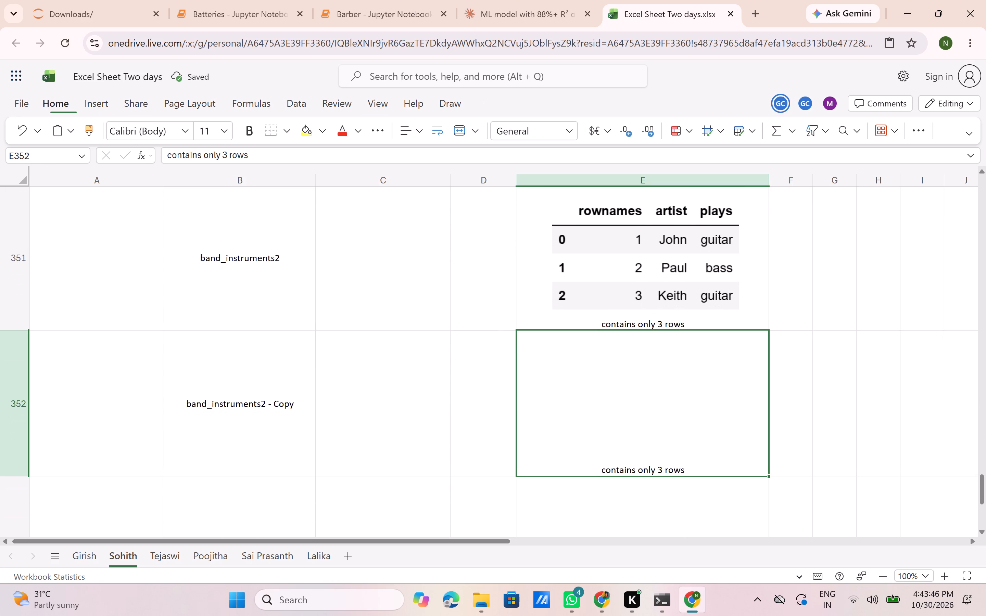
{"action": "scroll", "coordinate": [669, 459], "scroll_direction": "down", "scroll_amount": 1}
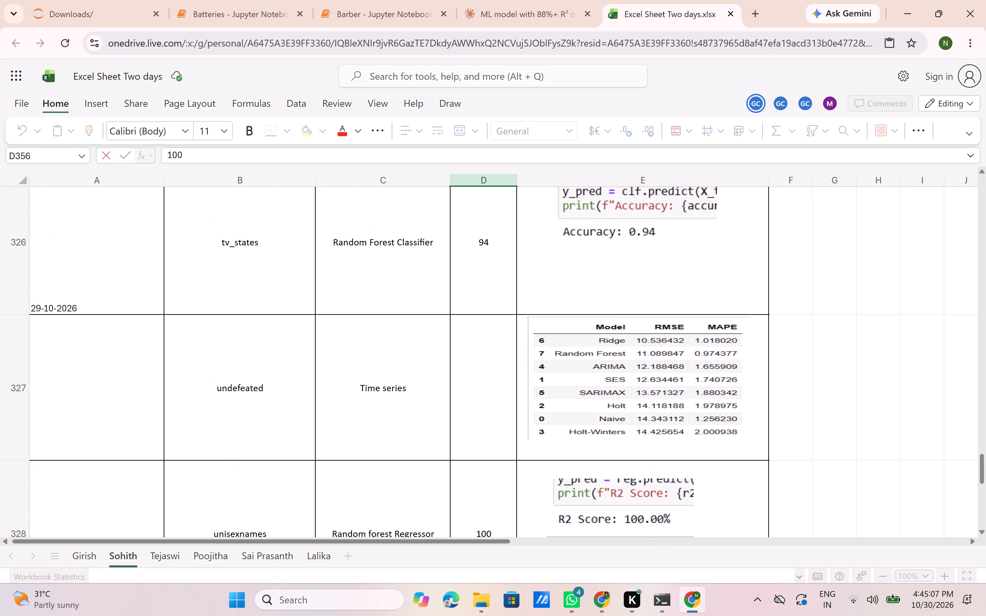
{"action": "scroll", "coordinate": [491, 463], "scroll_direction": "down", "scroll_amount": 1}
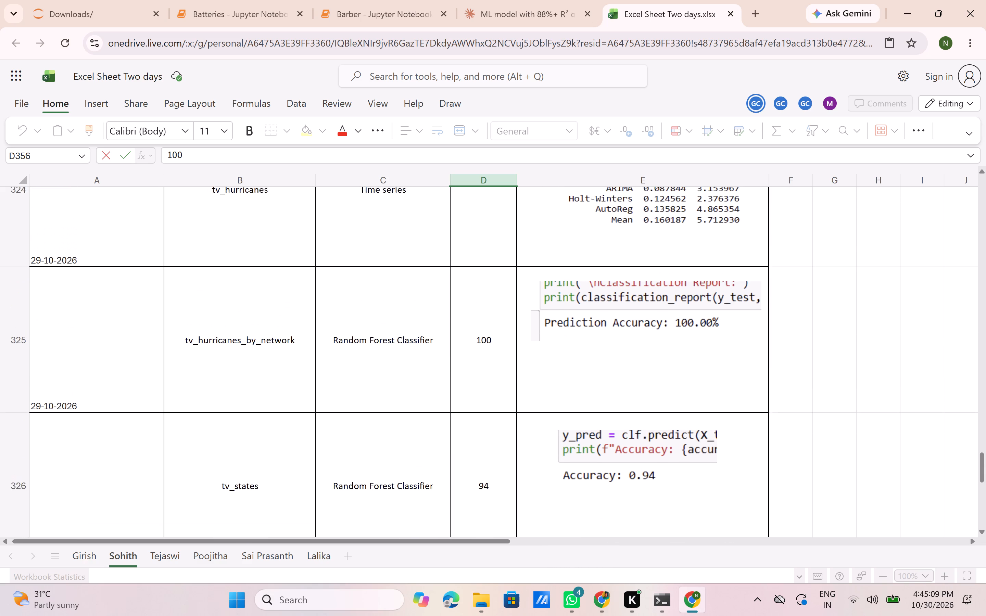
{"action": "scroll", "coordinate": [491, 463], "scroll_direction": "down", "scroll_amount": 2}
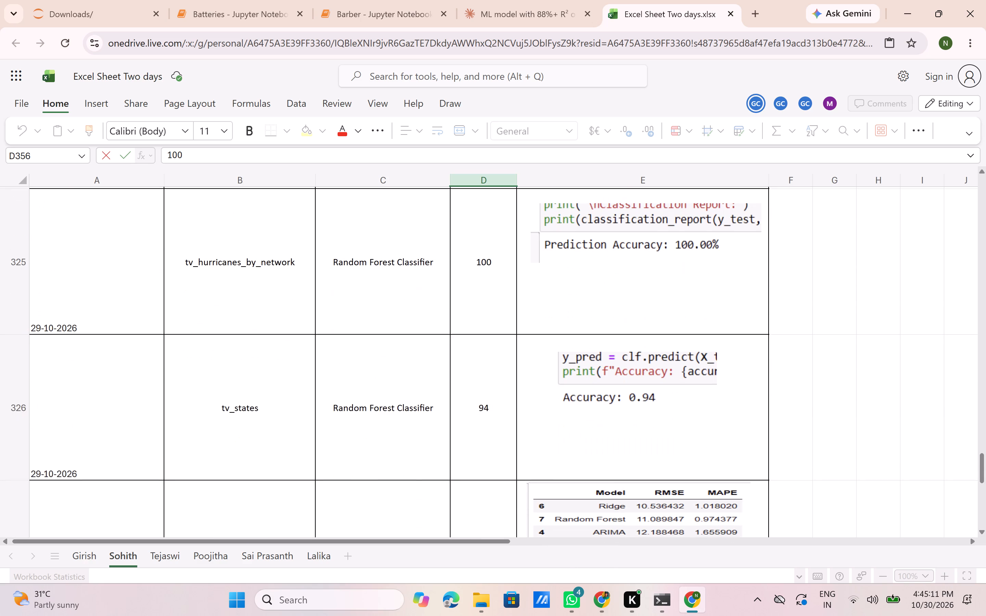
{"action": "scroll", "coordinate": [491, 463], "scroll_direction": "down", "scroll_amount": 5}
{"action": "scroll", "coordinate": [491, 463], "scroll_direction": "up", "scroll_amount": 1}
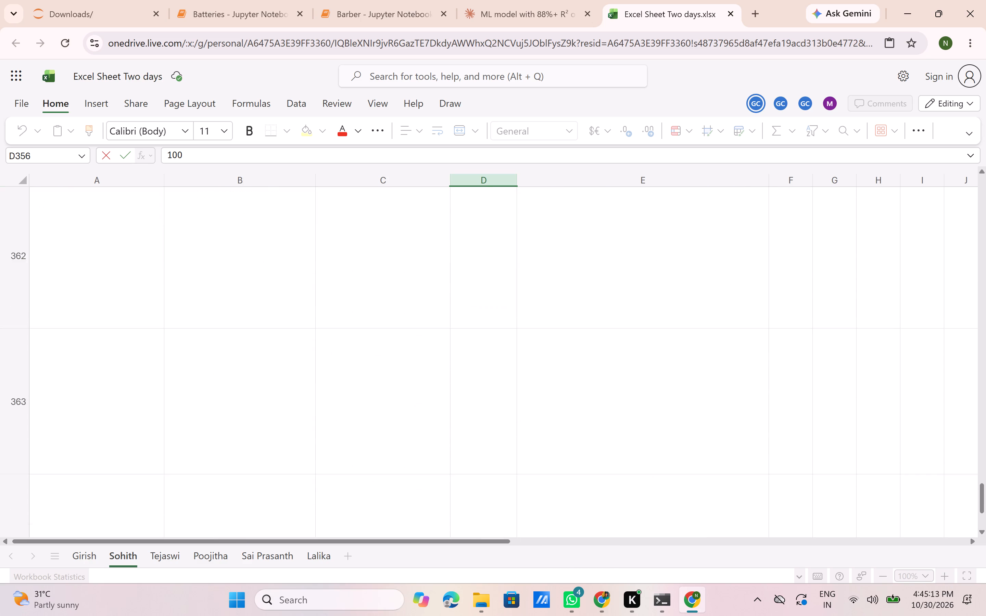
{"action": "scroll", "coordinate": [491, 463], "scroll_direction": "up", "scroll_amount": 1}
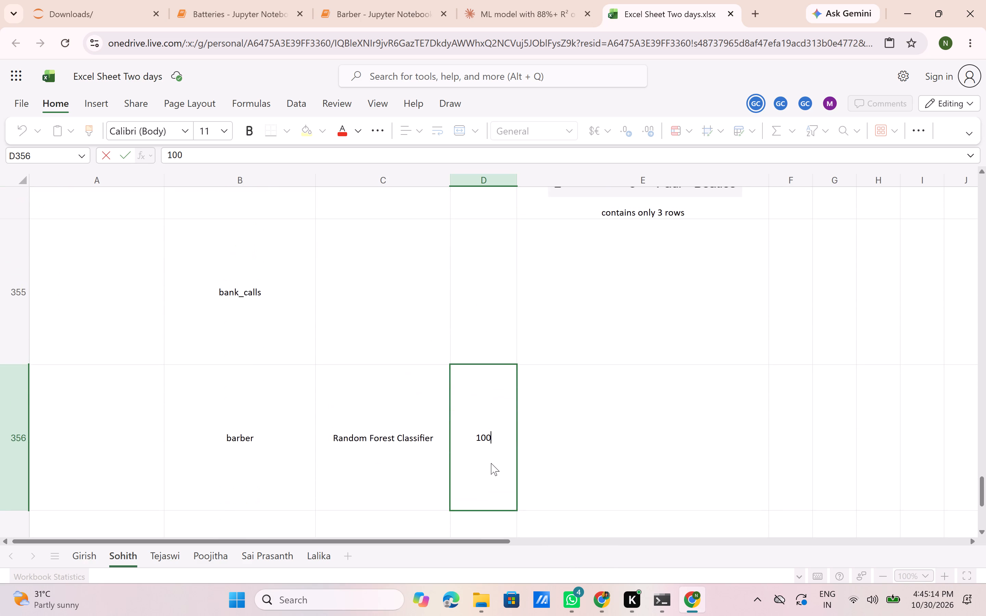
Capture a screenshot of the accuracy and classification report output at the end of the Barber notebook.
{"action": "left_click", "coordinate": [652, 460]}
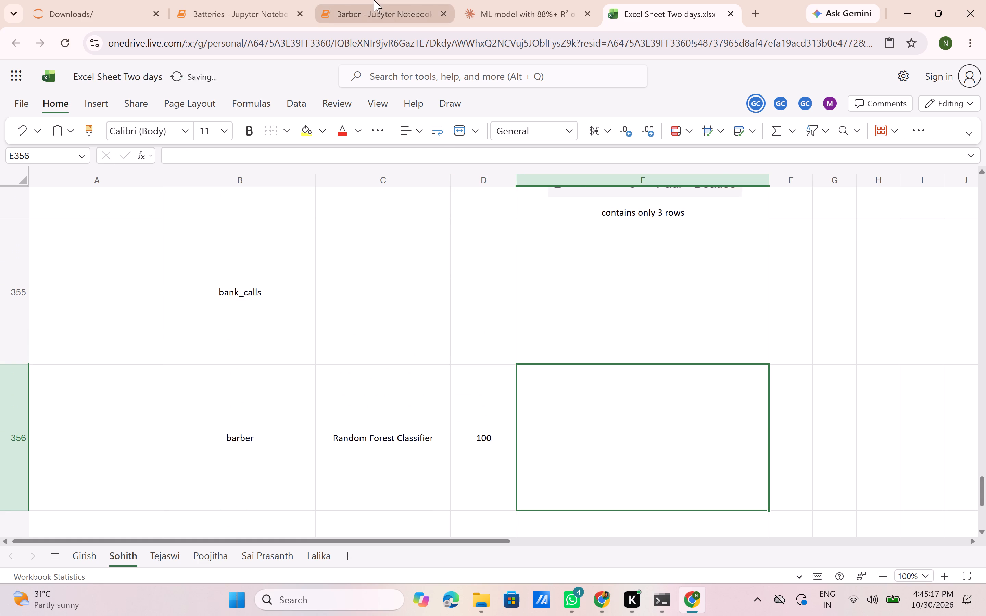
{"action": "left_click", "coordinate": [374, 0]}
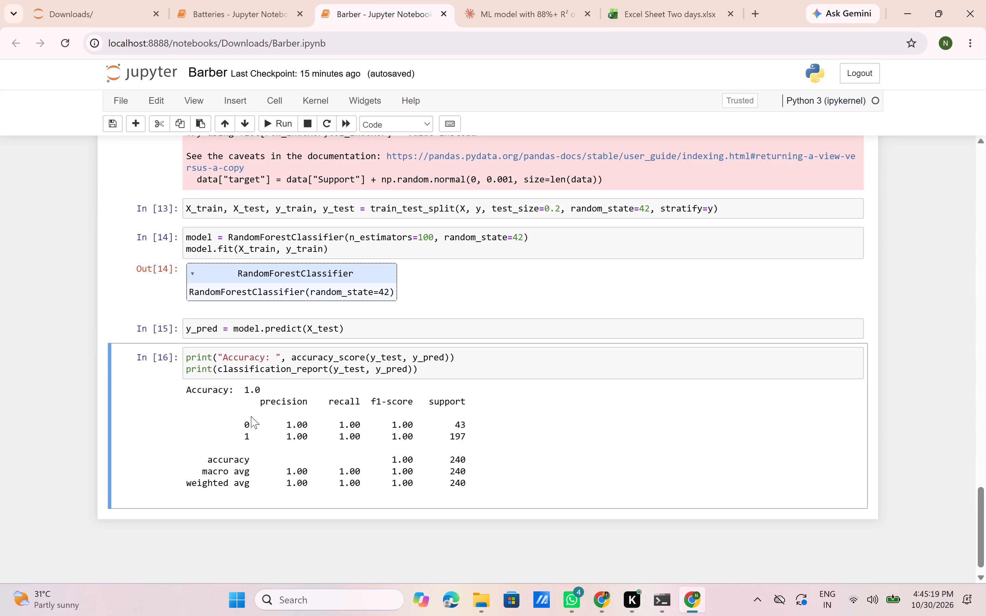
{"action": "key", "text": "shift+super+s"}
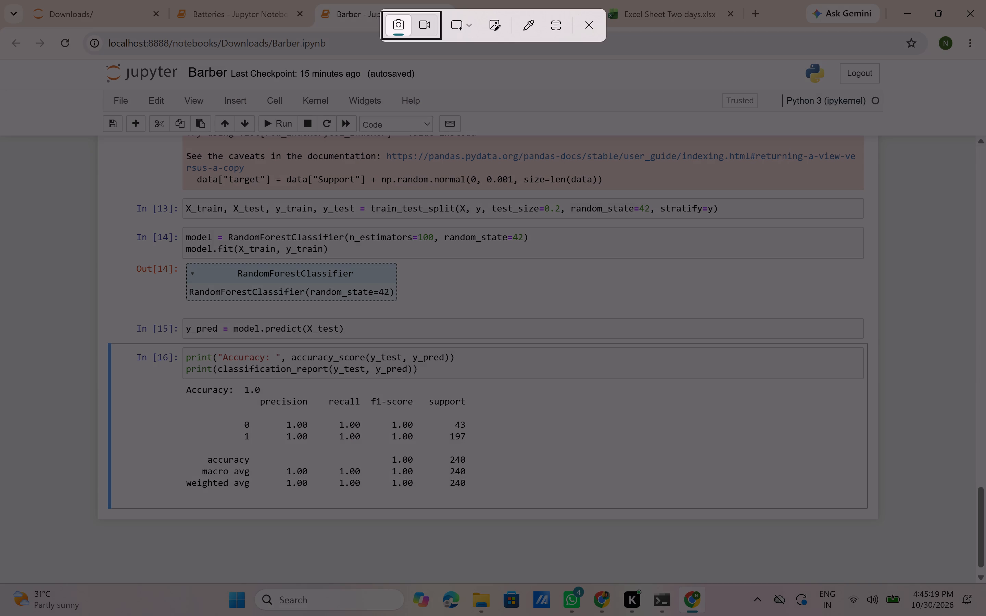
{"action": "left_click_drag", "start_coordinate": [183, 375], "coordinate": [476, 504]}
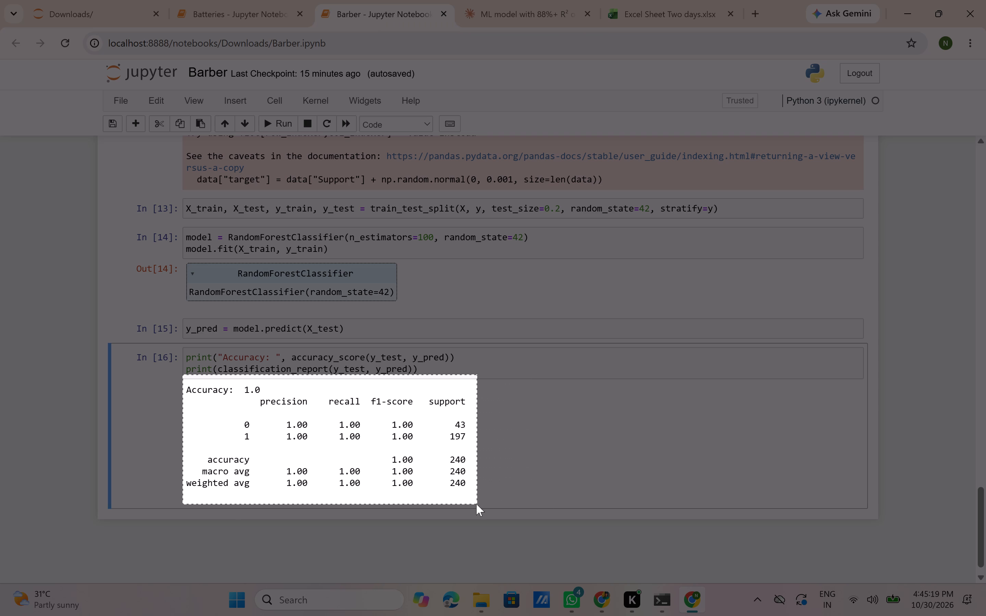
{"action": "left_click_drag", "start_coordinate": [476, 504], "coordinate": [474, 494]}
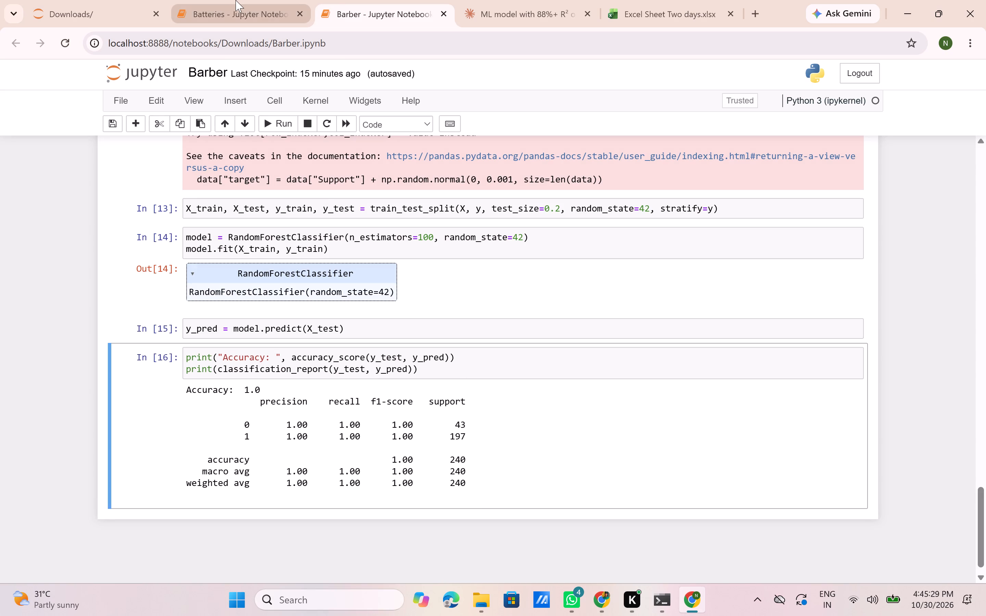
Paste the Barber report picture into E356 of the workbook, shrink it to fit the cell and centre it there.
{"action": "left_click", "coordinate": [659, 7]}
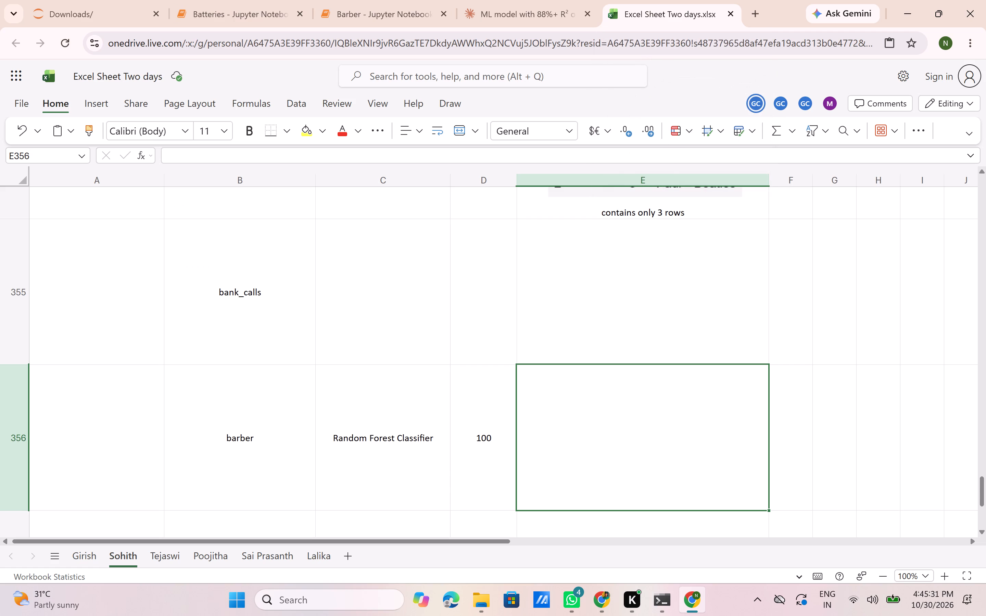
{"action": "scroll", "coordinate": [625, 334], "scroll_direction": "down", "scroll_amount": 2}
{"action": "key", "text": "ctrl+v"}
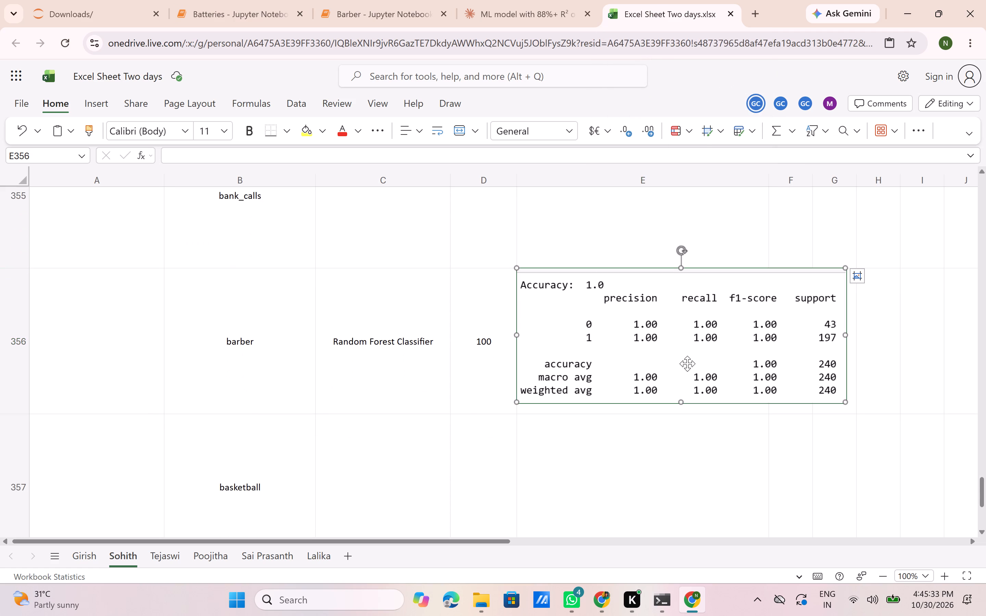
{"action": "left_click_drag", "start_coordinate": [846, 401], "coordinate": [787, 395]}
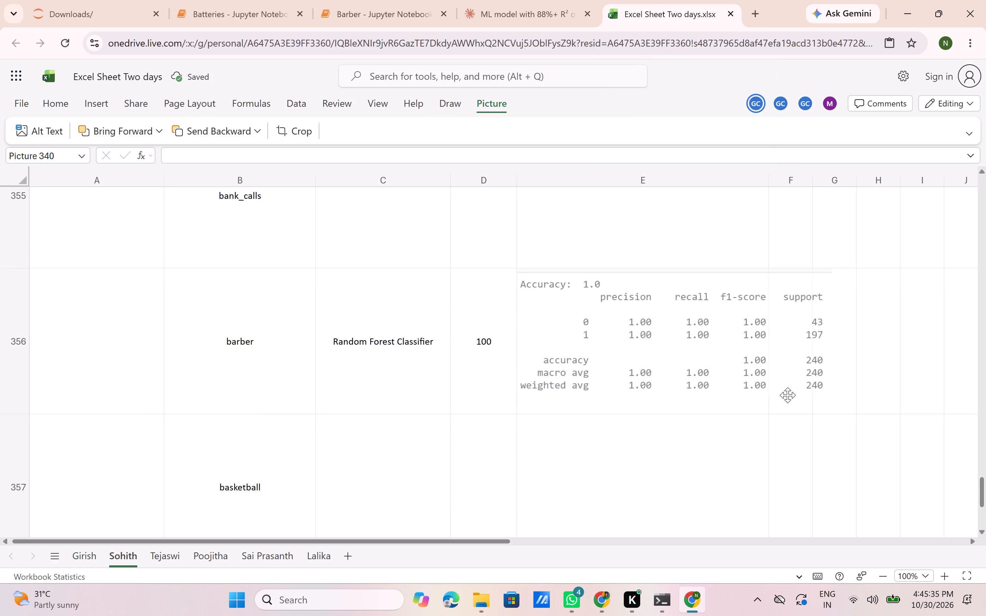
{"action": "left_click_drag", "start_coordinate": [787, 395], "coordinate": [711, 369]}
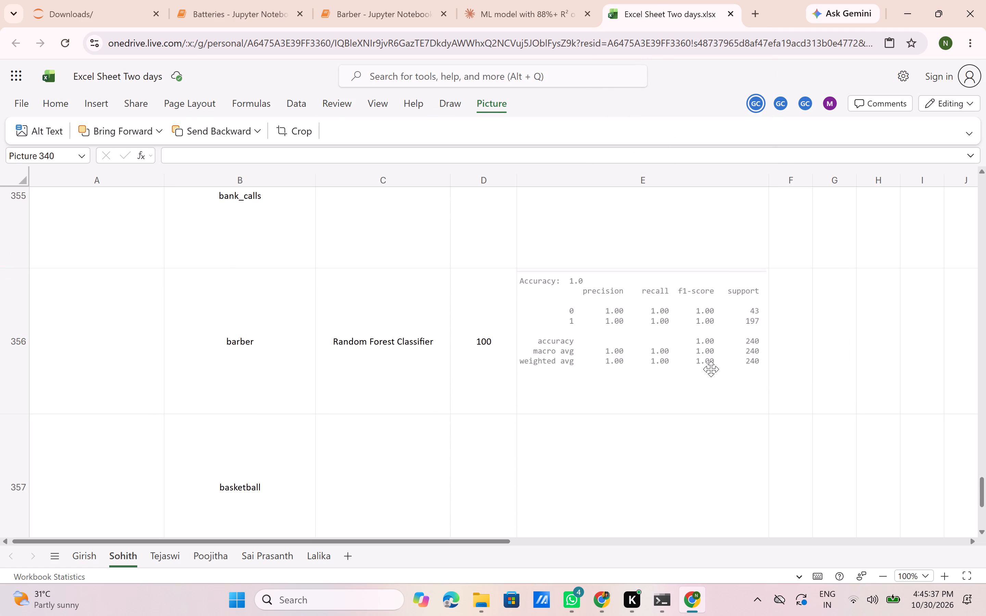
{"action": "left_click_drag", "start_coordinate": [711, 369], "coordinate": [699, 362]}
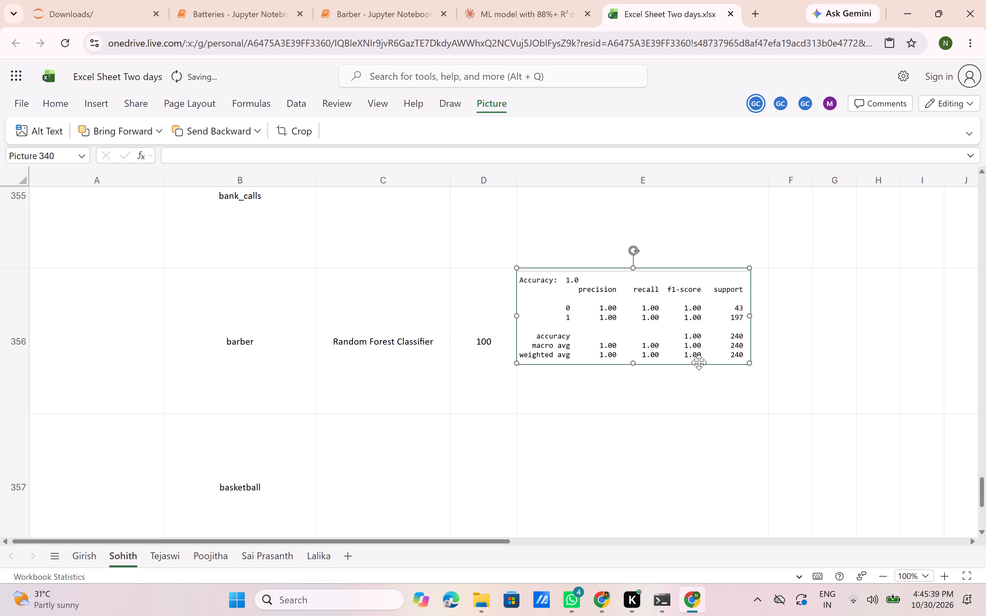
{"action": "left_click_drag", "start_coordinate": [658, 322], "coordinate": [667, 343]}
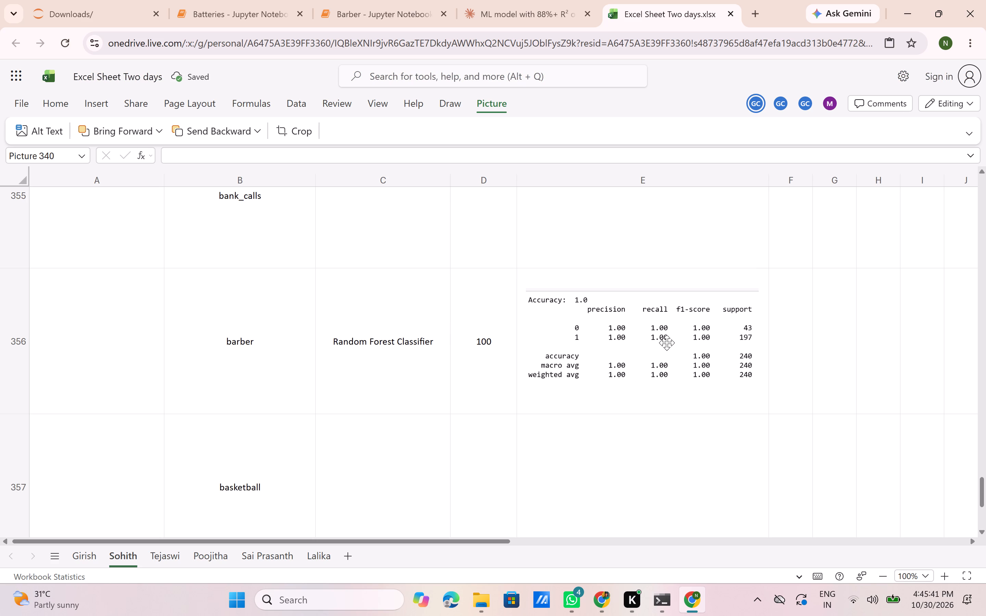
{"action": "left_click_drag", "start_coordinate": [667, 343], "coordinate": [668, 347]}
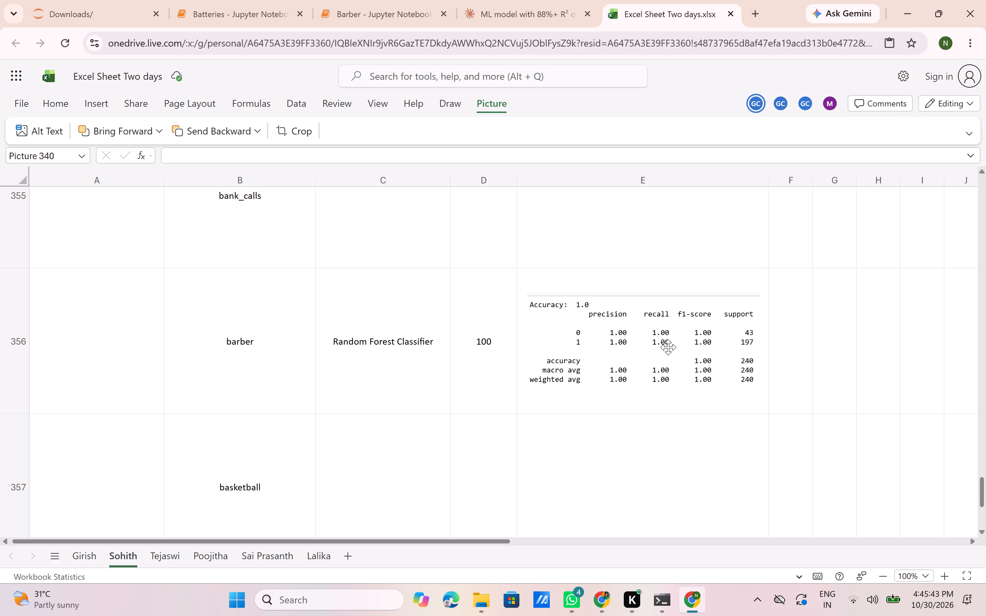
{"action": "left_click_drag", "start_coordinate": [668, 347], "coordinate": [669, 346]}
{"action": "left_click", "coordinate": [637, 457]}
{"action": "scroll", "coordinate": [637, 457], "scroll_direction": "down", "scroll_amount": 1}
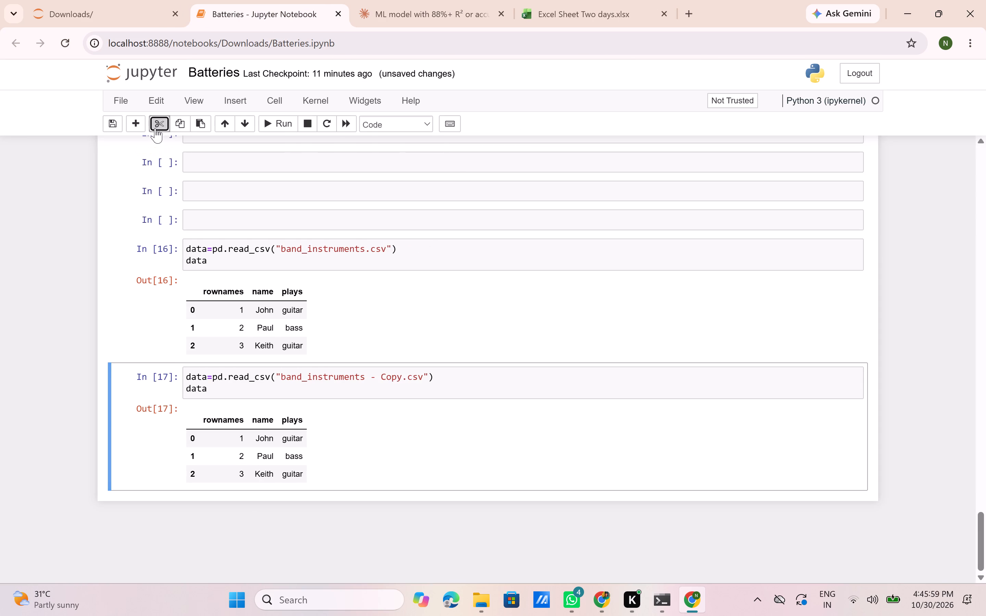
{"action": "left_click", "coordinate": [155, 128]}
{"action": "triple_click", "coordinate": [155, 128]}
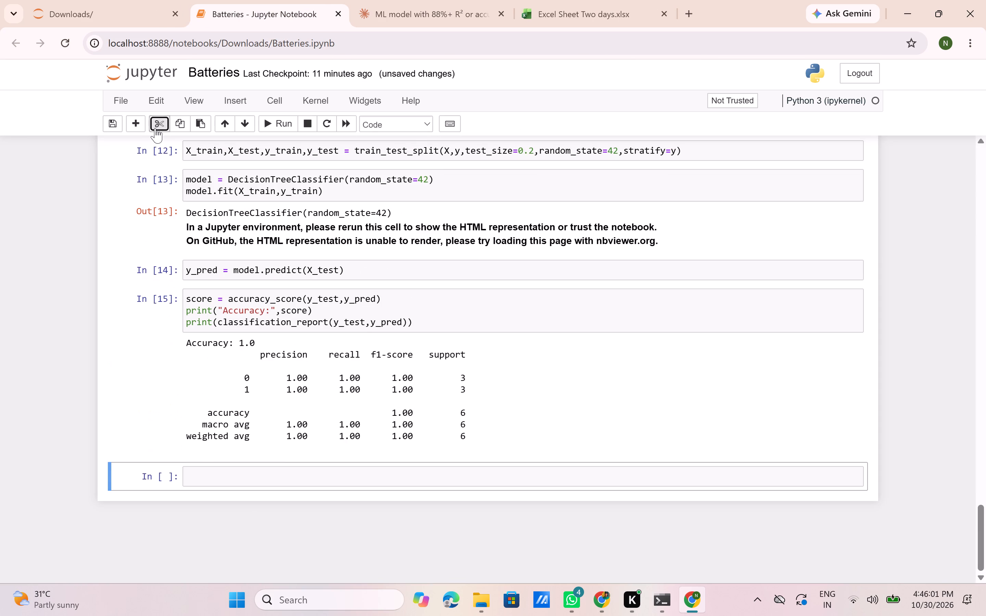
{"action": "left_click", "coordinate": [155, 128]}
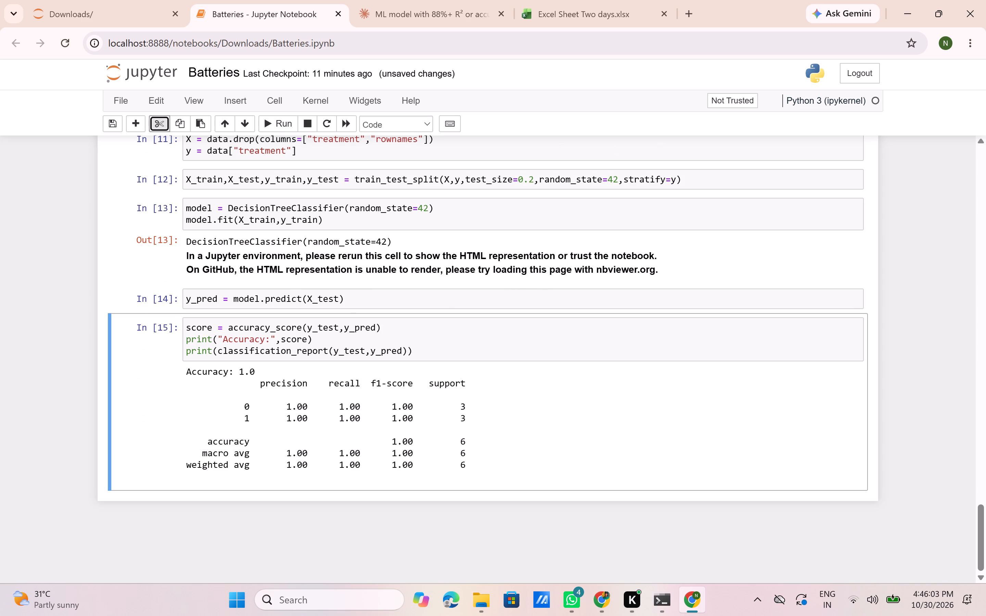
{"action": "left_click", "coordinate": [481, 217]}
{"action": "key", "text": "ctrl+s"}
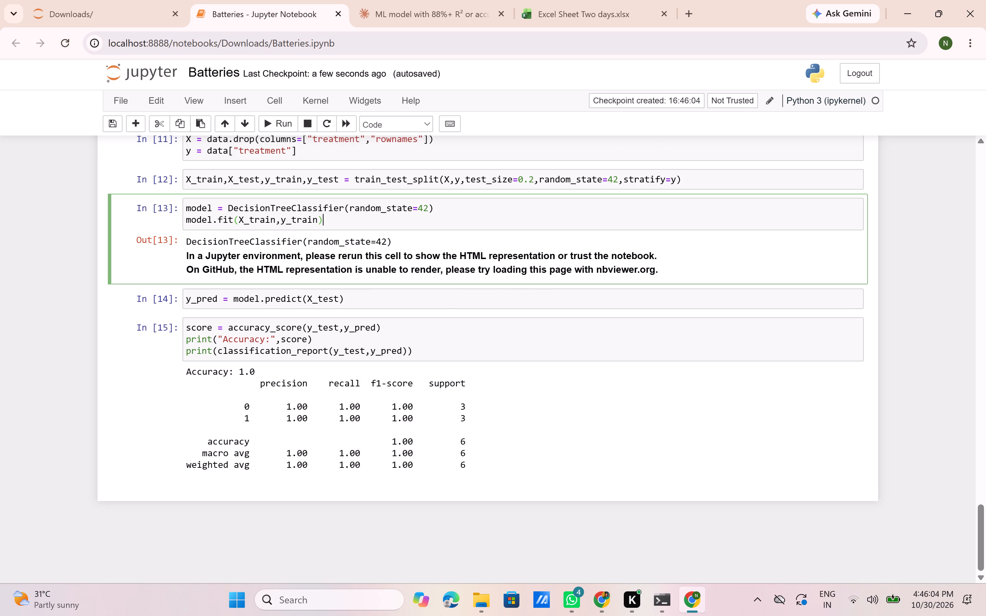
Capture a screenshot of the accuracy and classification report output at the end of the Batteries notebook.
{"action": "scroll", "coordinate": [355, 247], "scroll_direction": "down", "scroll_amount": 1}
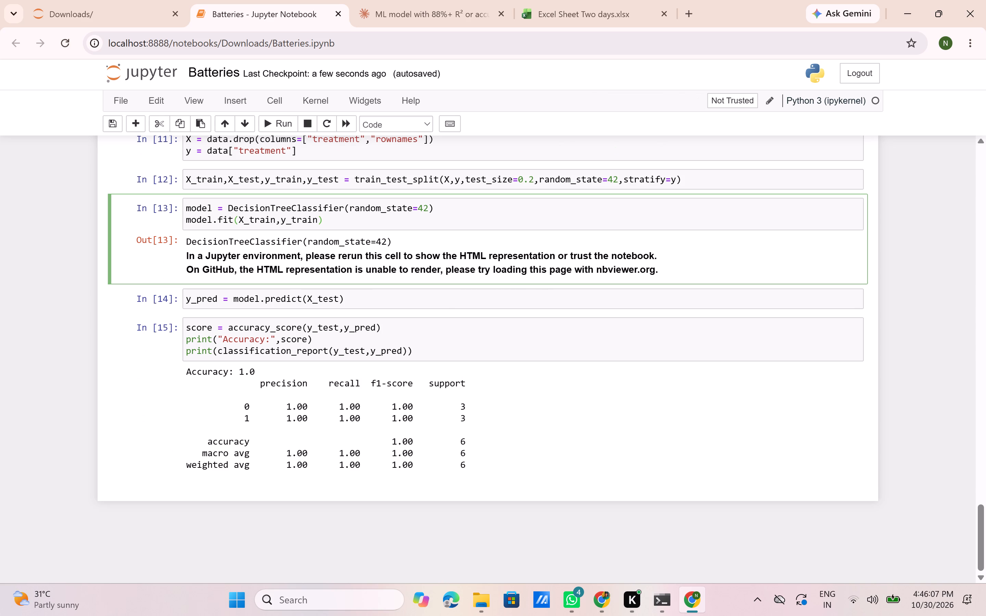
{"action": "key", "text": "shift+super+s"}
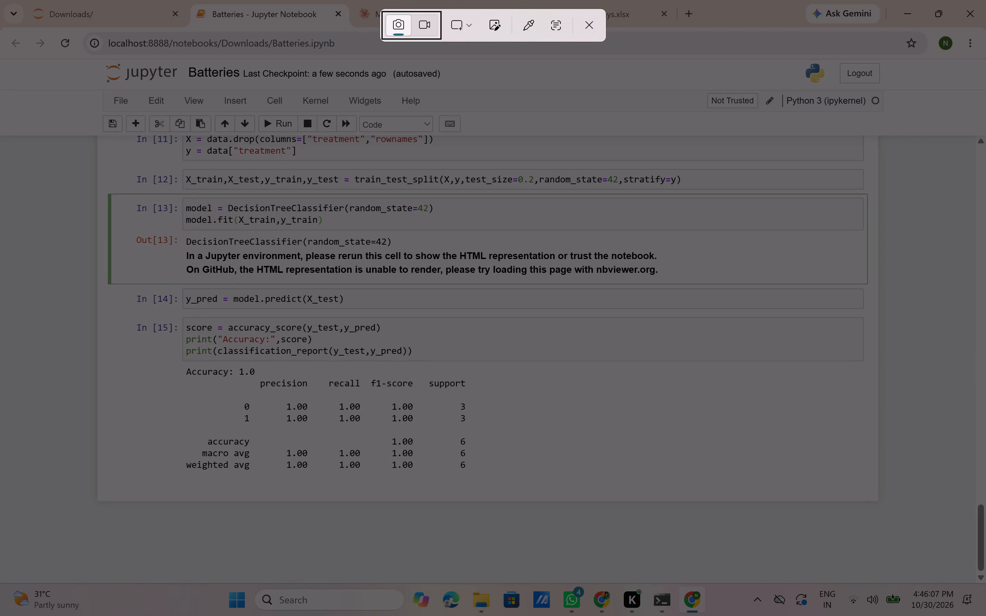
{"action": "left_click", "coordinate": [184, 360]}
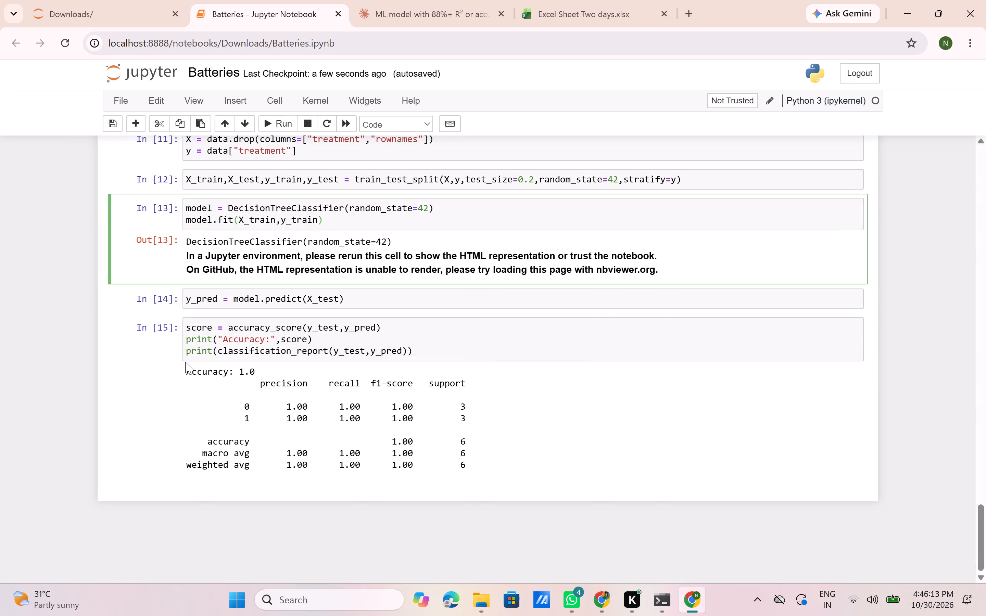
{"action": "key", "text": "shift+super+s"}
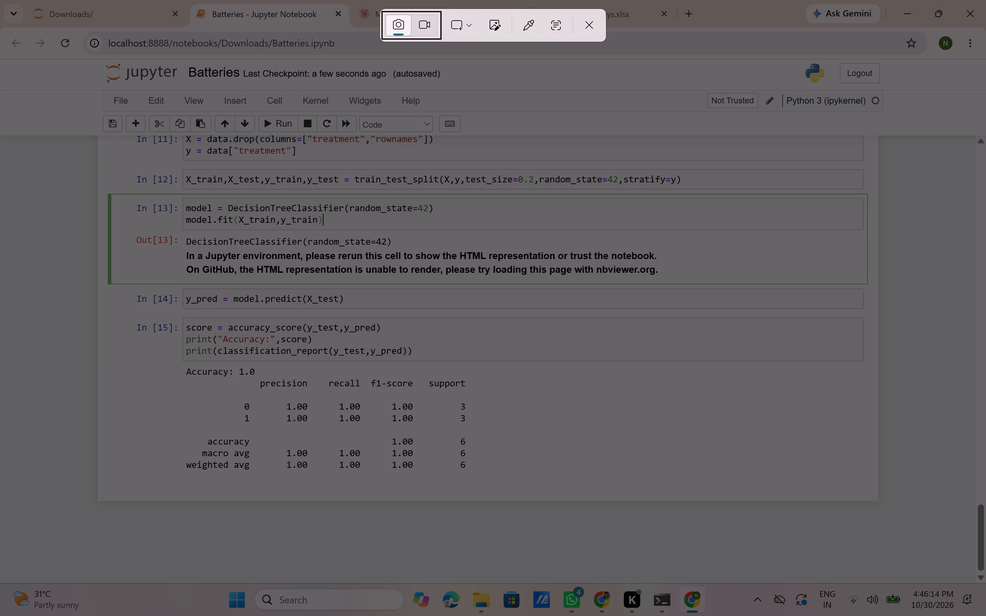
{"action": "left_click_drag", "start_coordinate": [184, 364], "coordinate": [492, 486]}
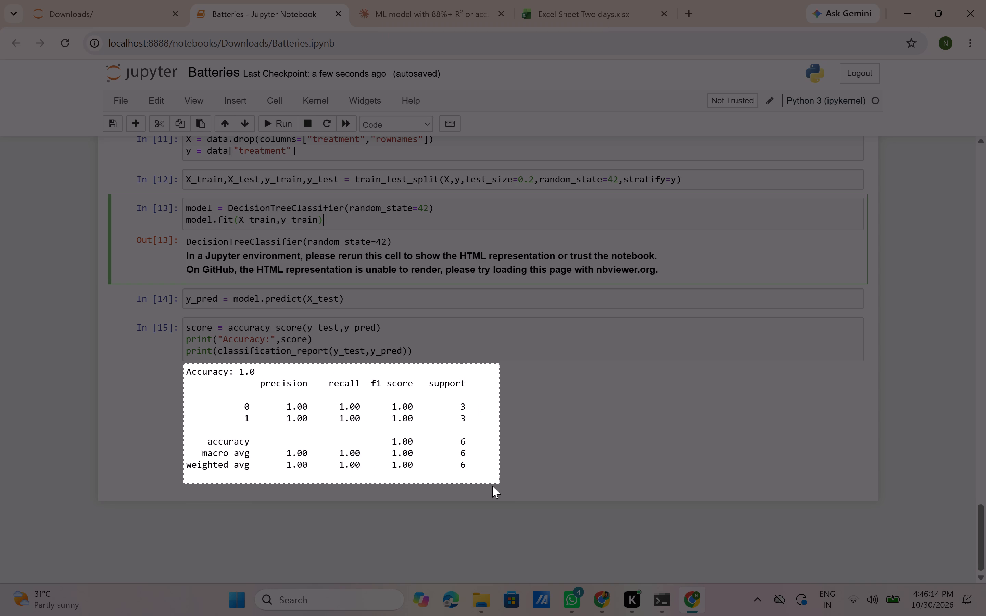
{"action": "left_click_drag", "start_coordinate": [492, 486], "coordinate": [474, 478]}
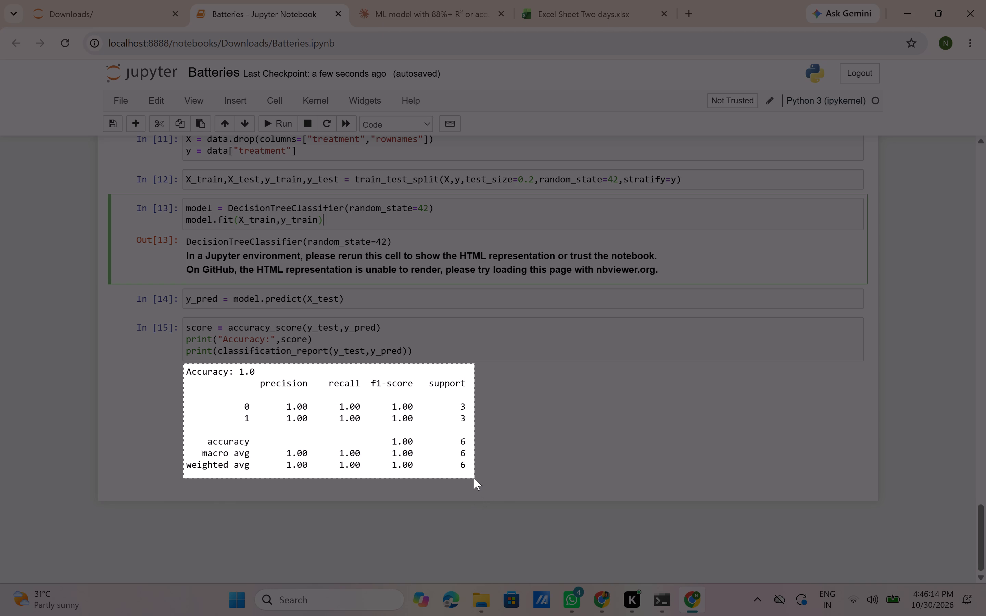
{"action": "left_click_drag", "start_coordinate": [474, 478], "coordinate": [472, 476]}
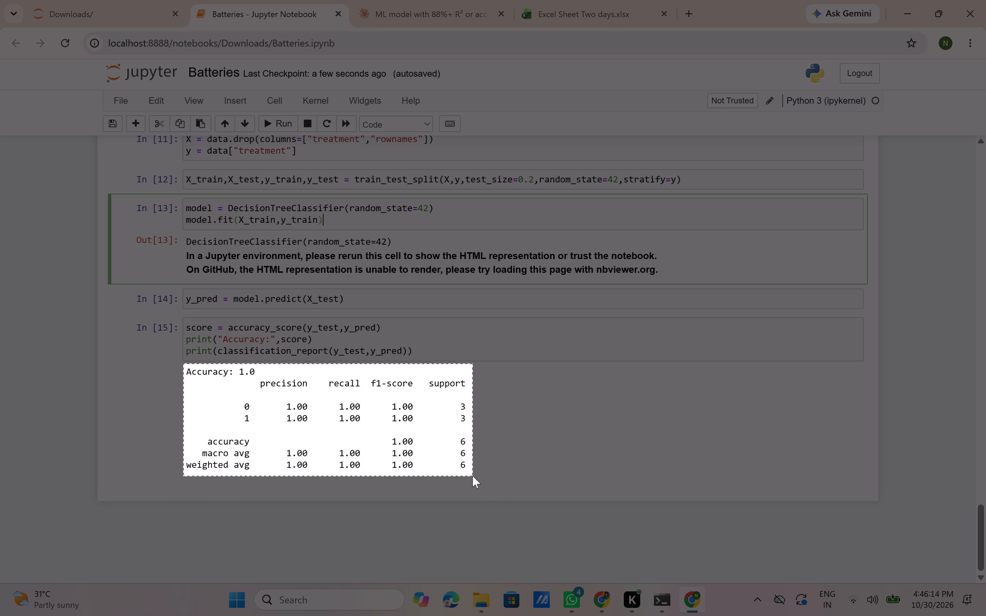
{"action": "left_click_drag", "start_coordinate": [472, 476], "coordinate": [473, 476]}
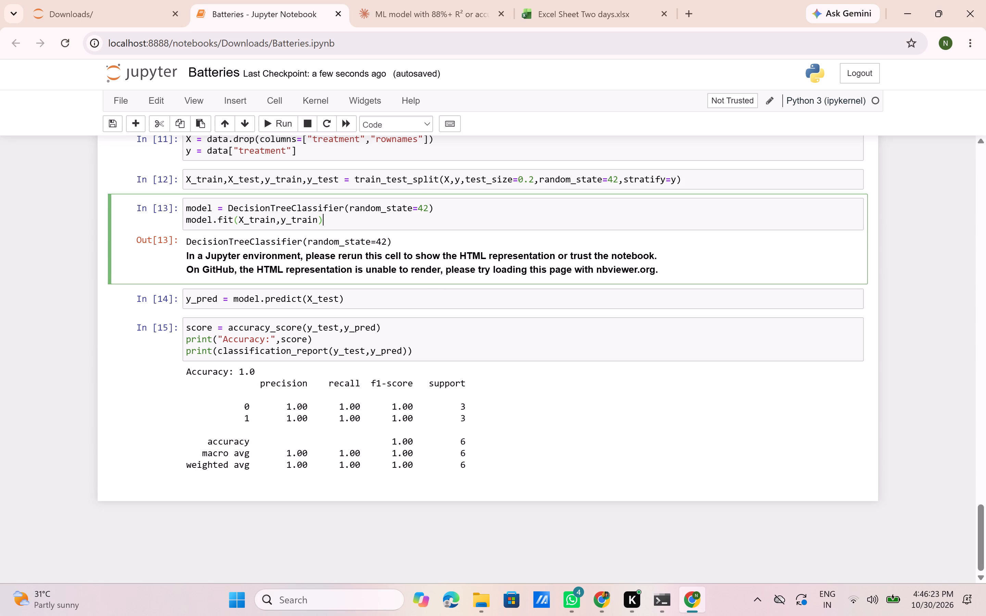
Fill in the workbook's batteries row with Decision Tree classifier as the model in C358 and 100 as the accuracy in D358.
{"action": "left_click", "coordinate": [561, 0]}
{"action": "scroll", "coordinate": [486, 282], "scroll_direction": "down", "scroll_amount": 1}
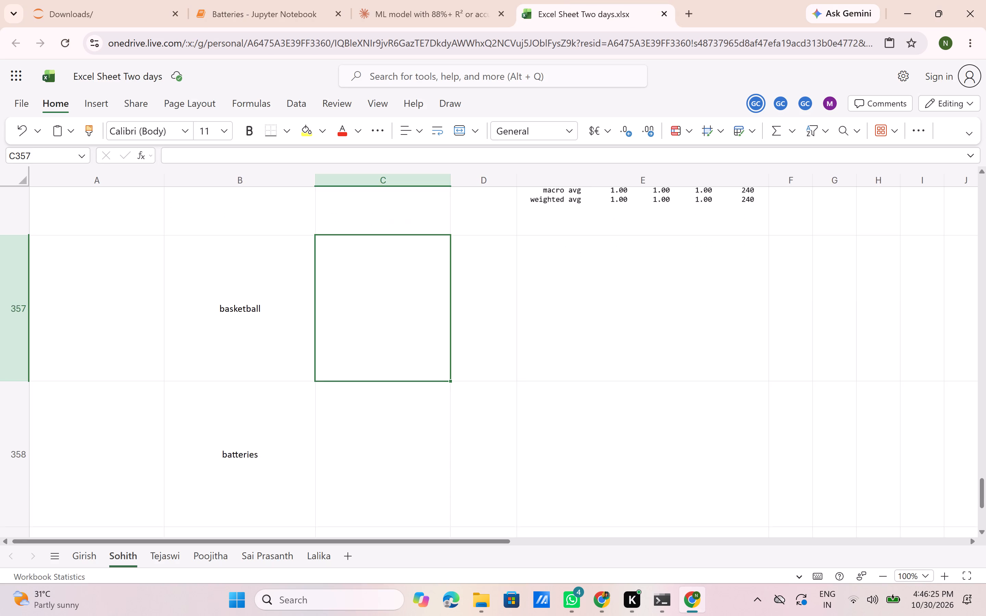
{"action": "scroll", "coordinate": [486, 282], "scroll_direction": "down", "scroll_amount": 1}
{"action": "left_click", "coordinate": [390, 406]}
{"action": "type", "text": "Dec"}
{"action": "key", "text": "Right"}
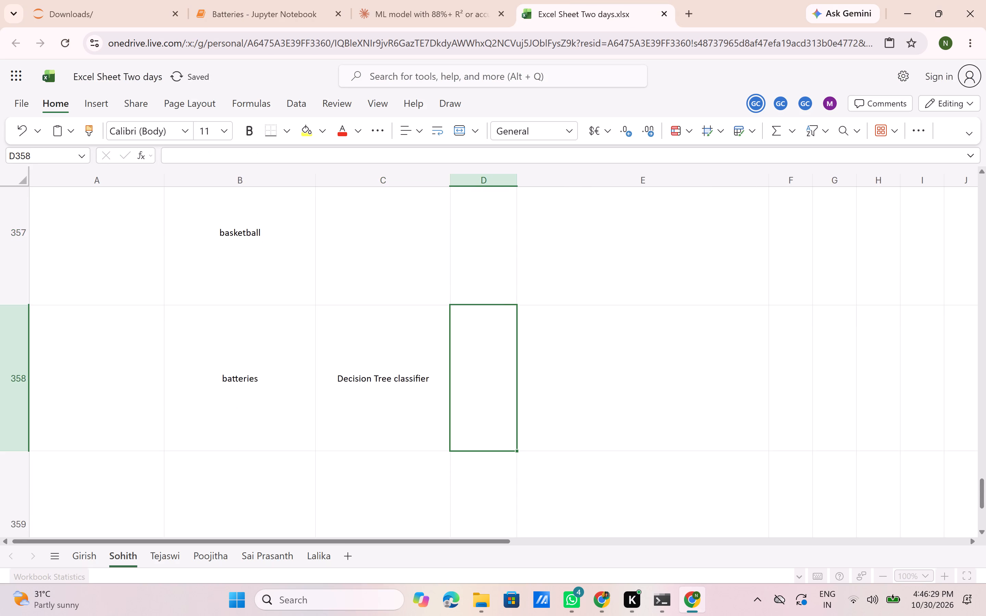
{"action": "type", "text": "100"}
{"action": "key", "text": "Tab"}
{"action": "key", "text": "ctrl+v"}
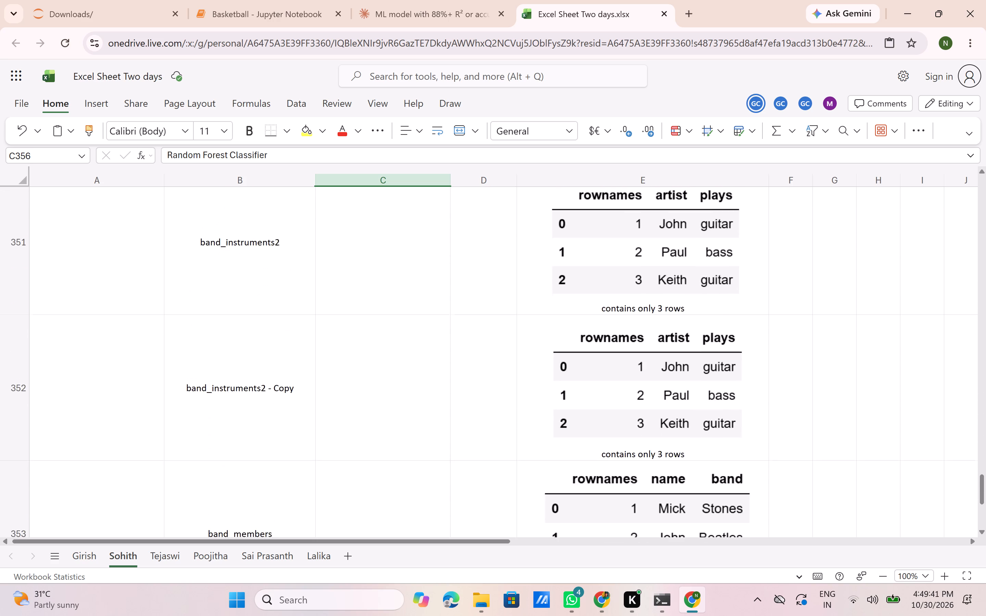
{"action": "scroll", "coordinate": [395, 315], "scroll_direction": "down", "scroll_amount": 5}
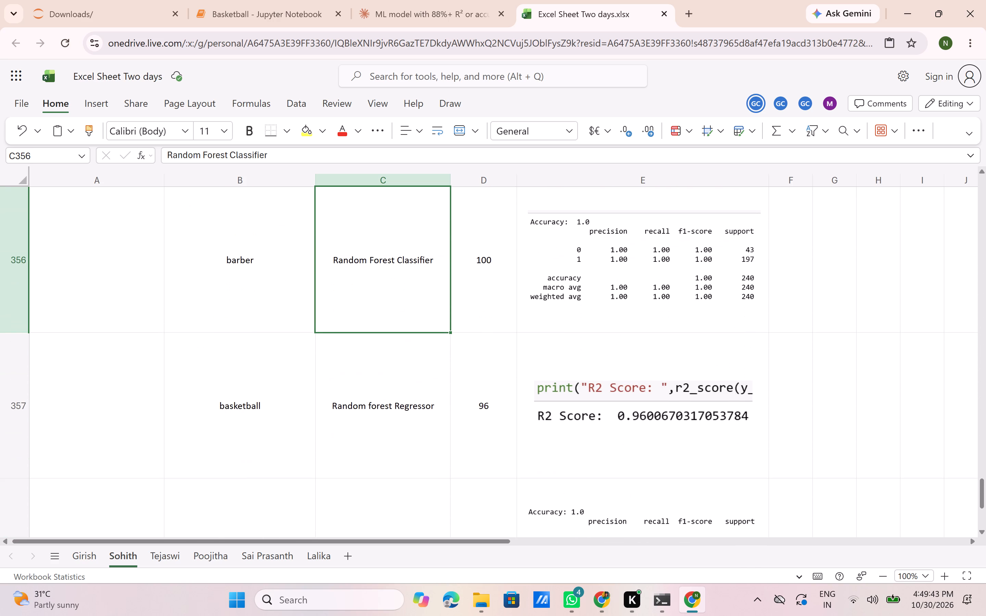